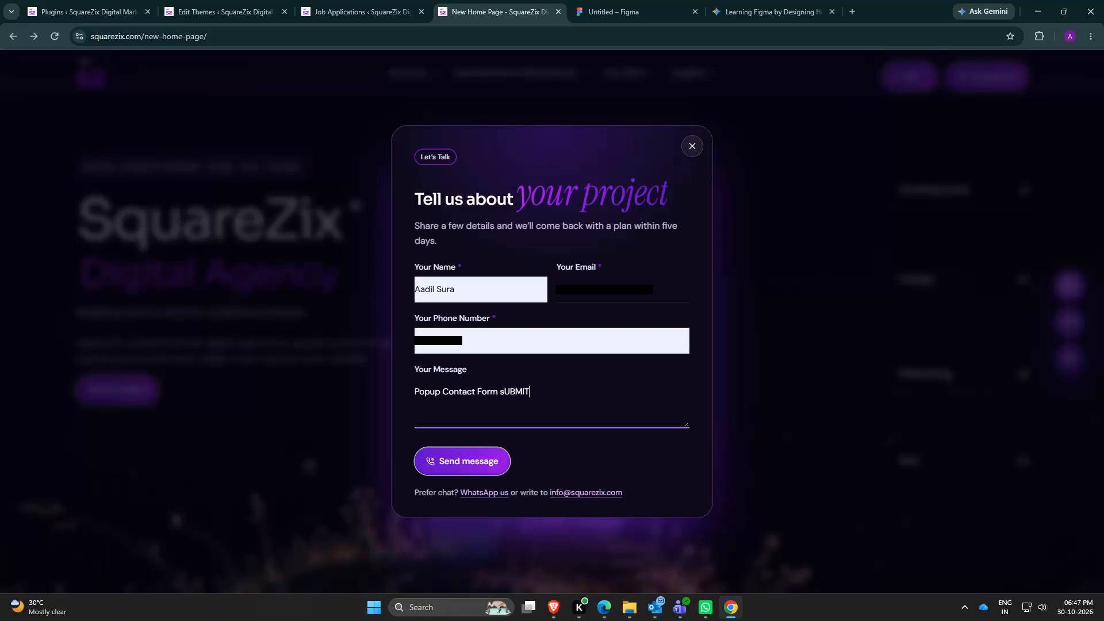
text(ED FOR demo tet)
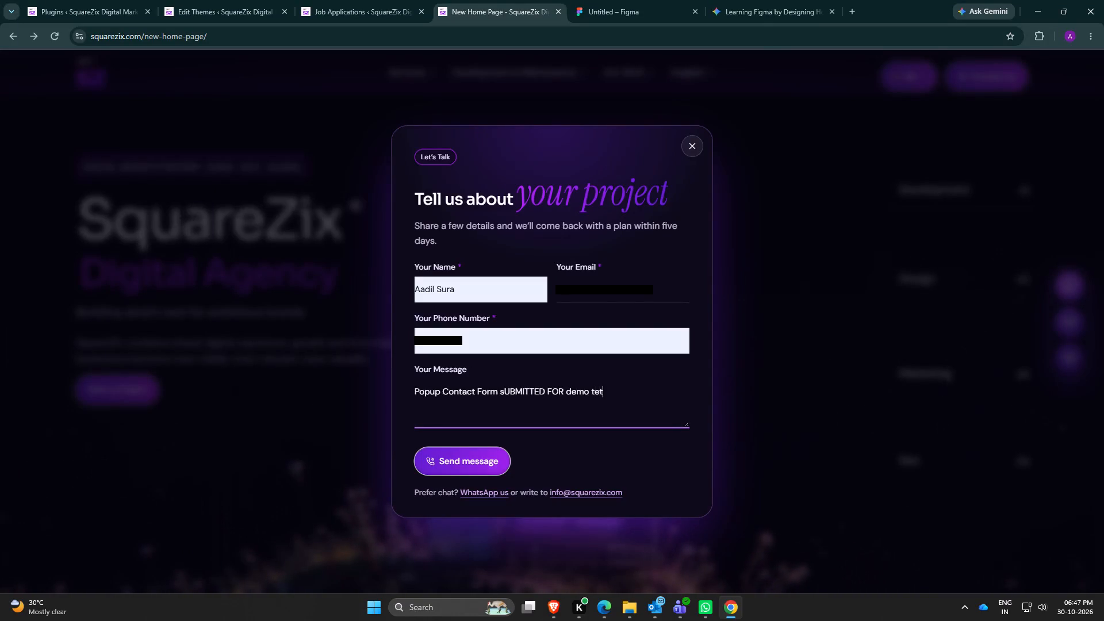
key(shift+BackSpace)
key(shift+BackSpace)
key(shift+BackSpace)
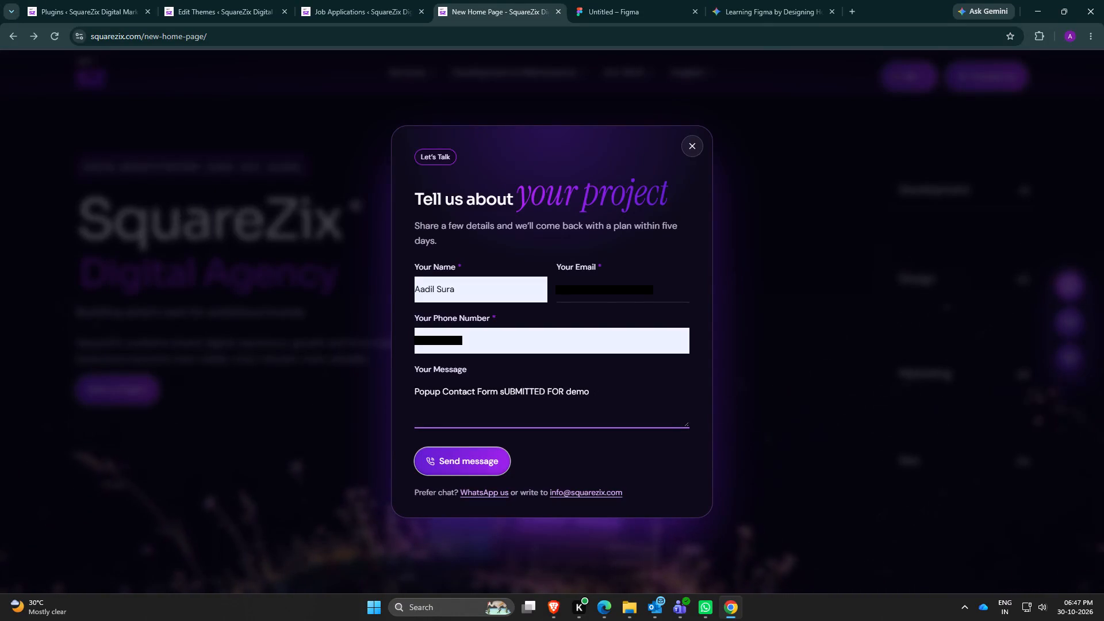
Replace the entire message text in the popup contact form with "Popup Form Submitted".
key(ctrl+a)
key(BackSpace)
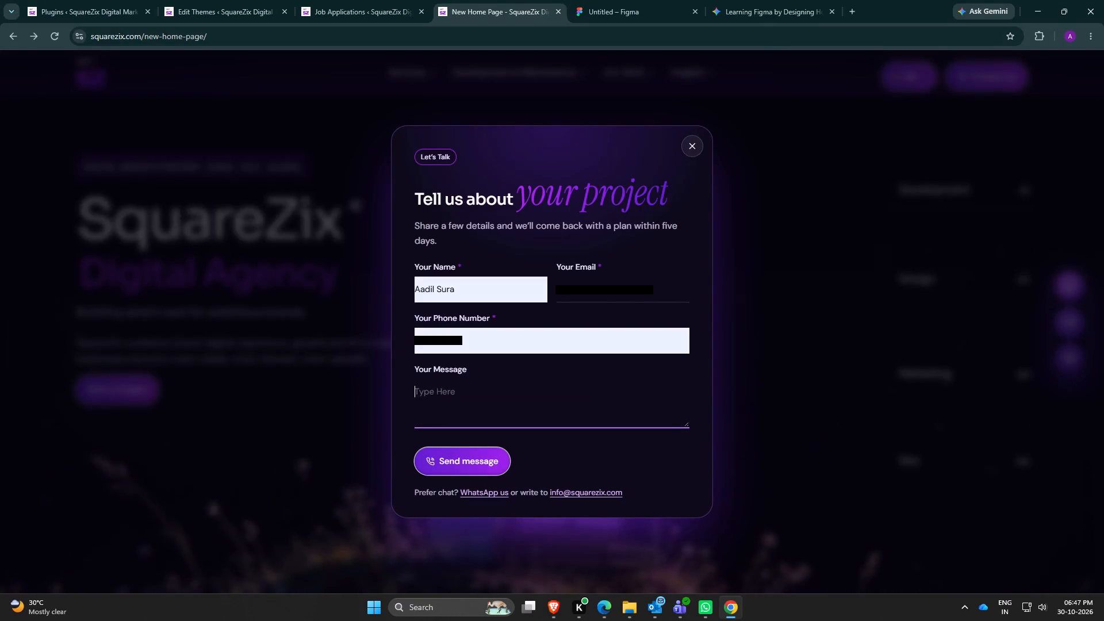
text(Pop)
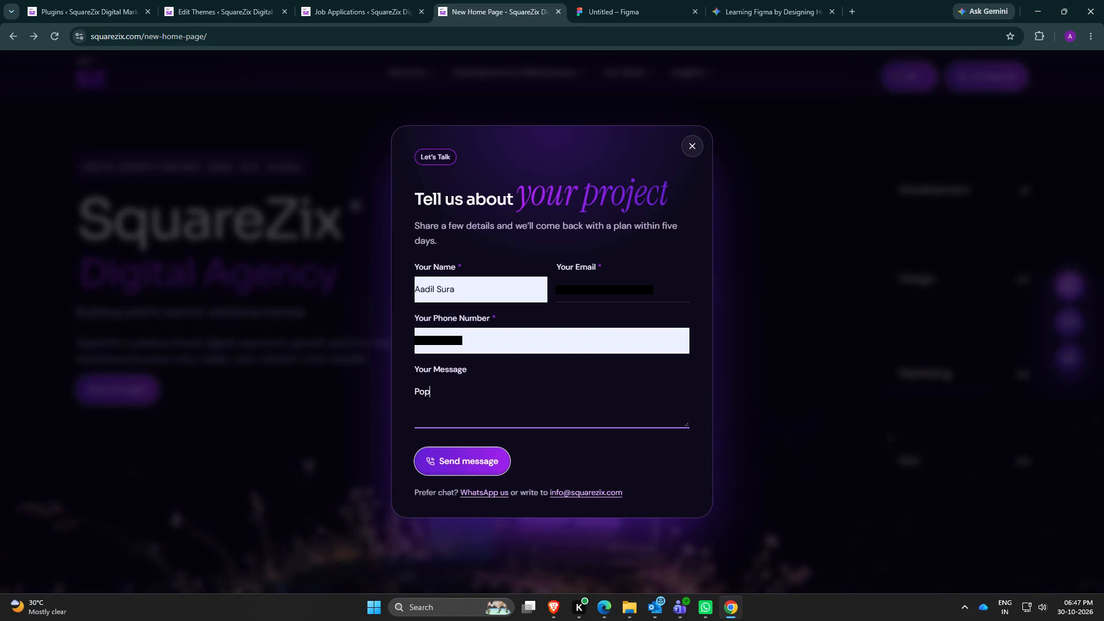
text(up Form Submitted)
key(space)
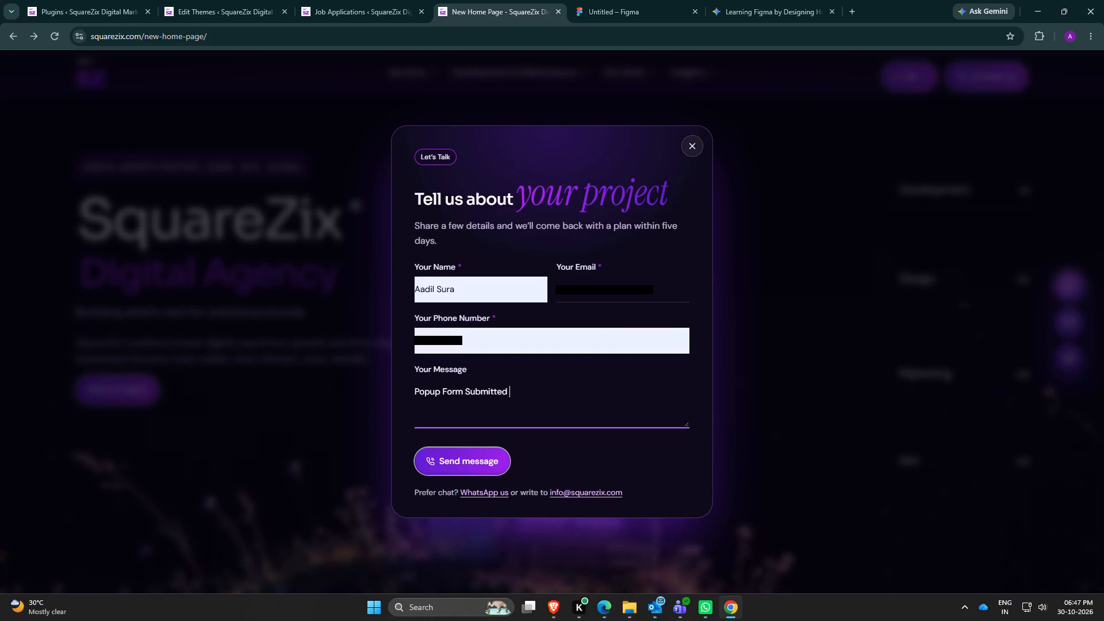
Append "FOR DEMO TESTING" to the end of the message in the popup contact form.
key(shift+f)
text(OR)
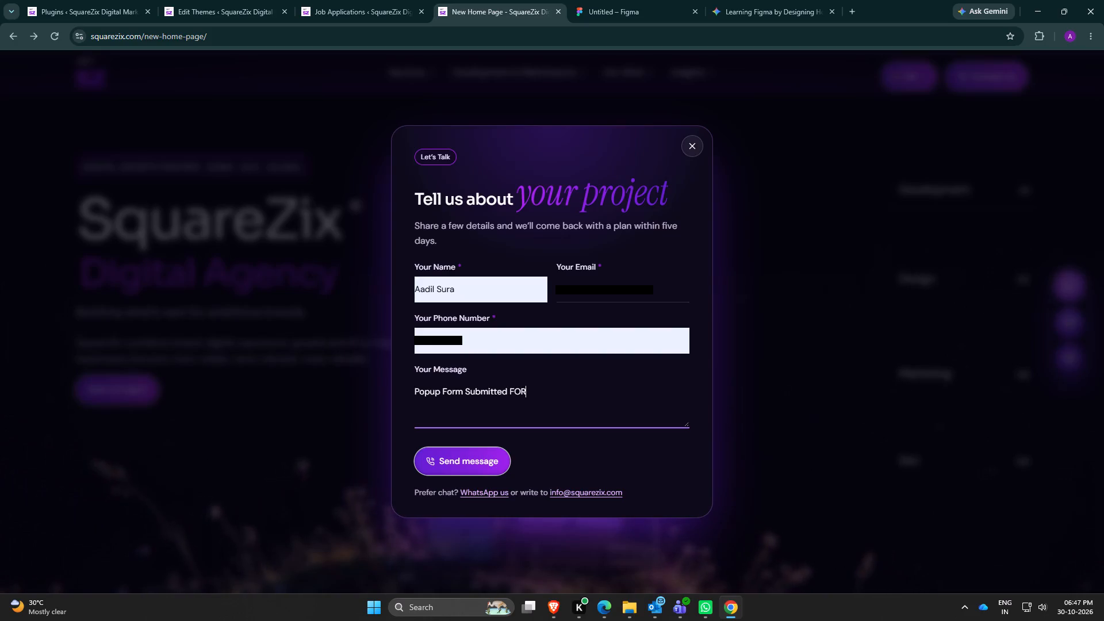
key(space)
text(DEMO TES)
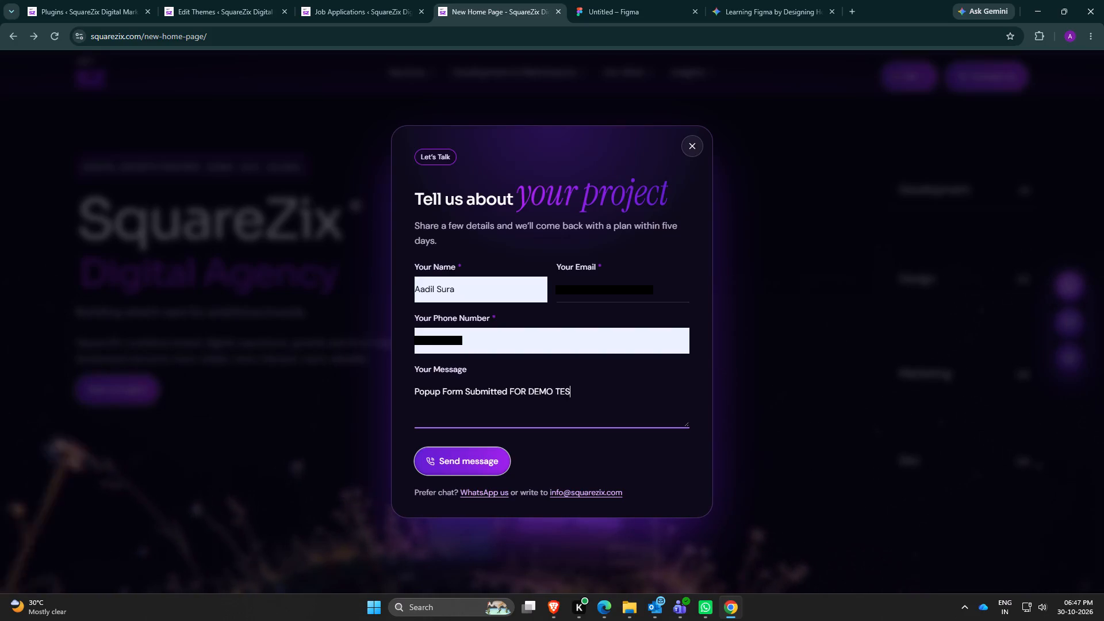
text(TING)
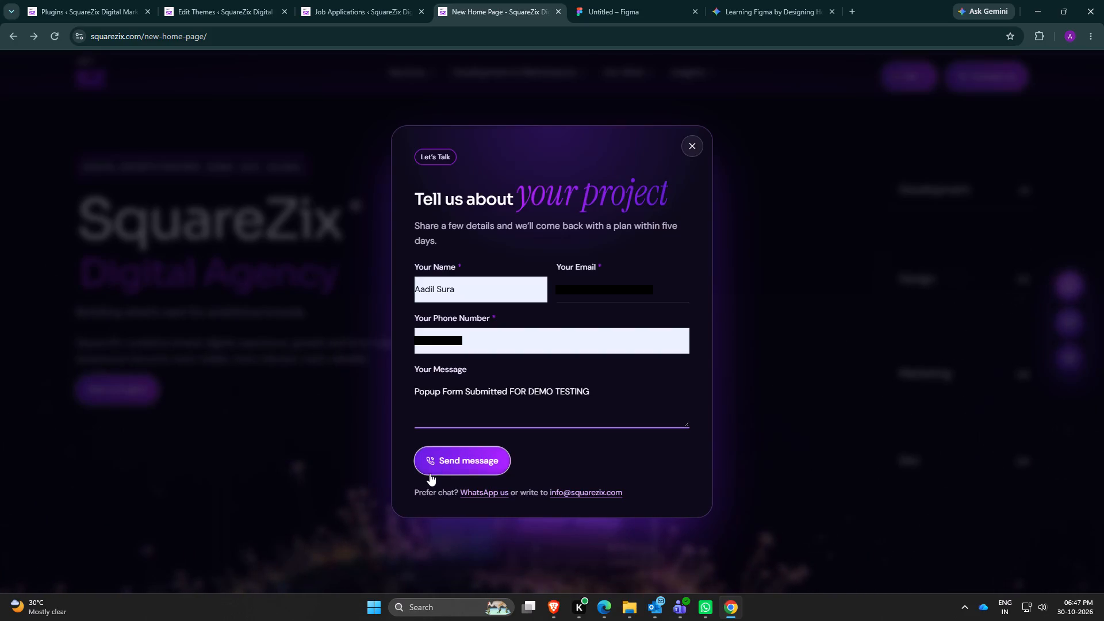
Send the popup contact form's message and close the popup.
click(449, 460)
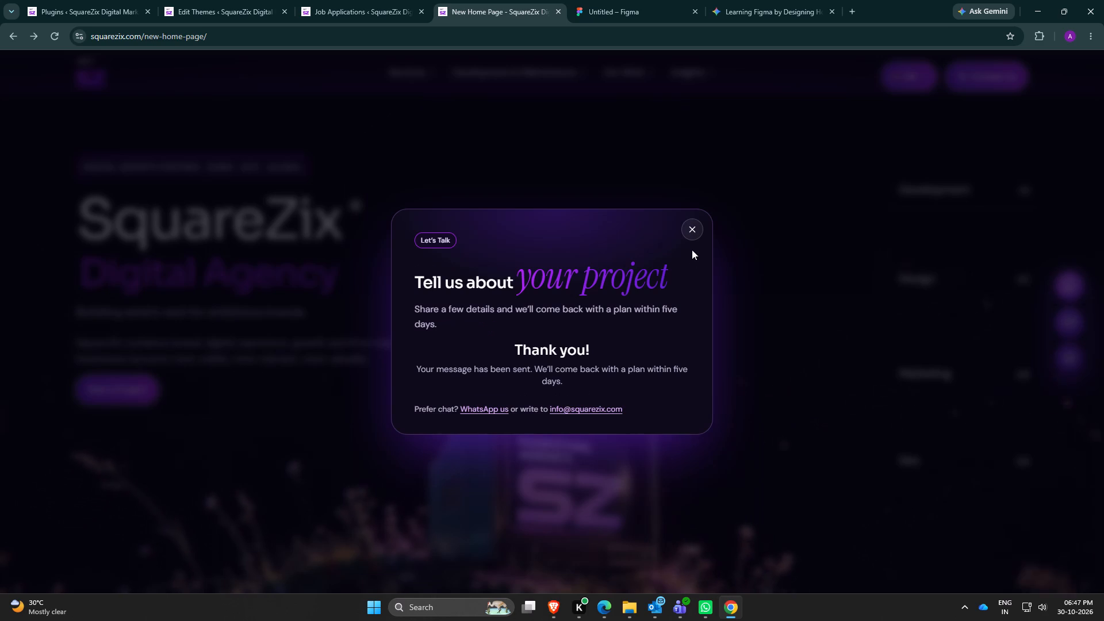
click(693, 233)
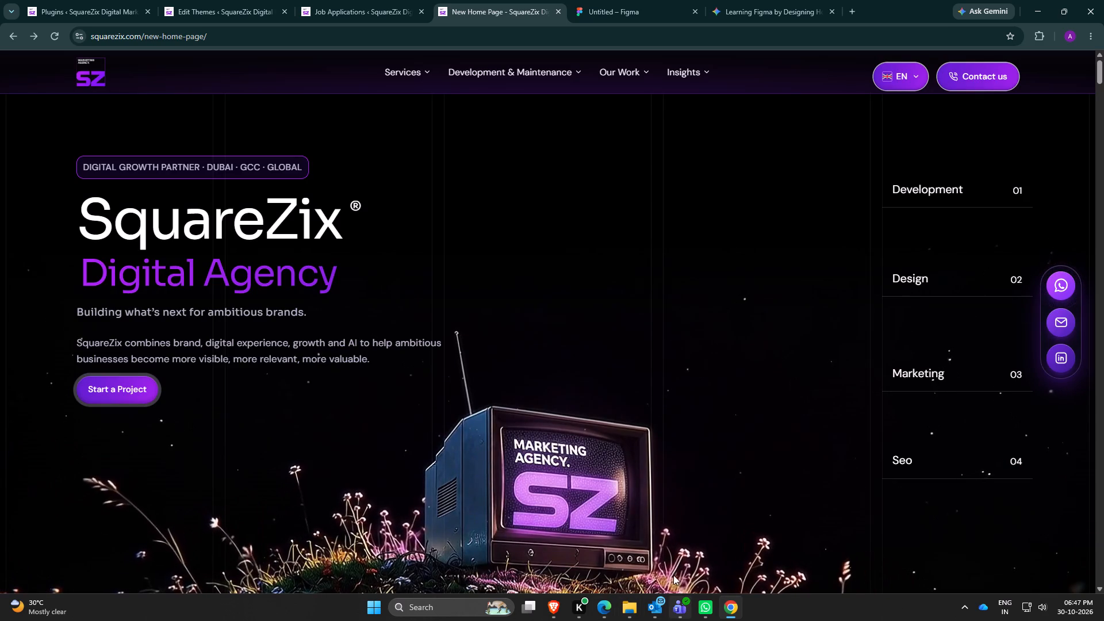
Open erp.cubezix.com in a new browser tab.
click(858, 14)
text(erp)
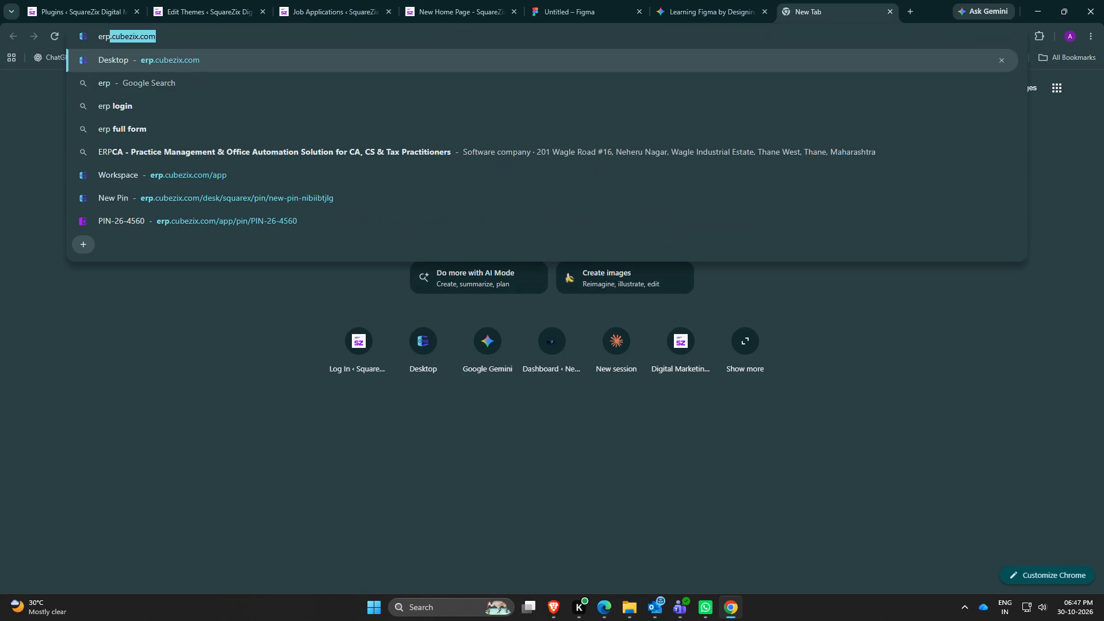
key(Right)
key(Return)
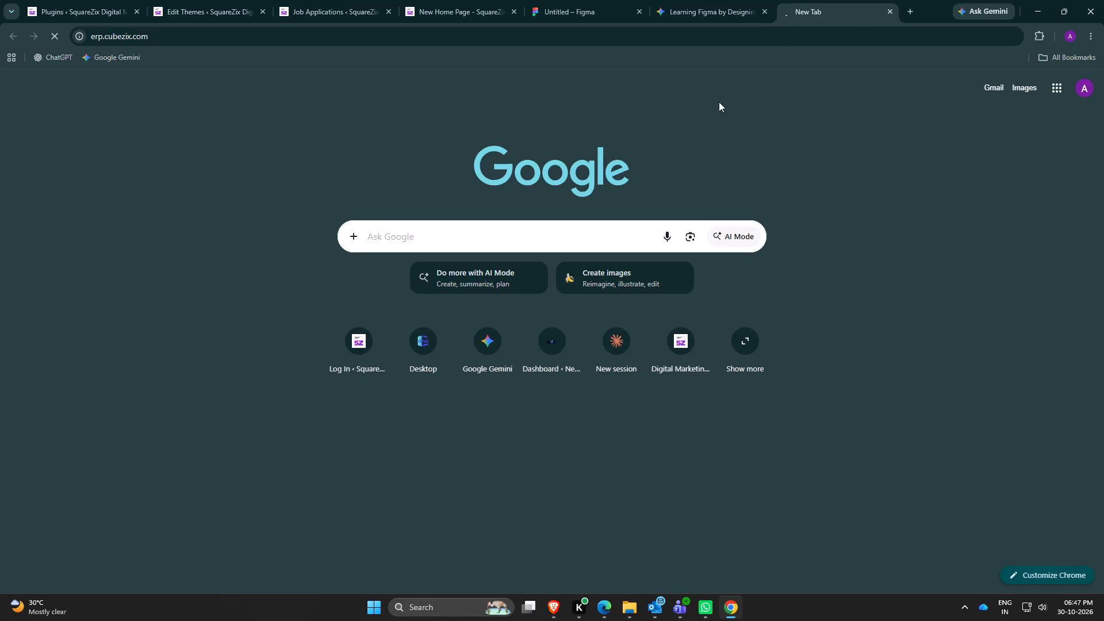
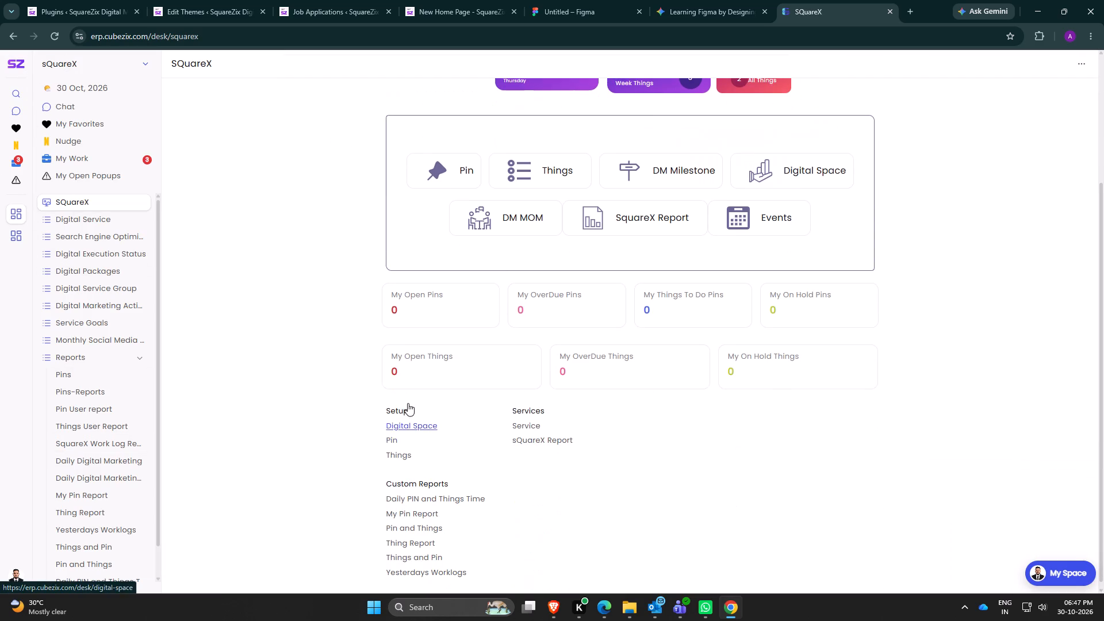
click(393, 305)
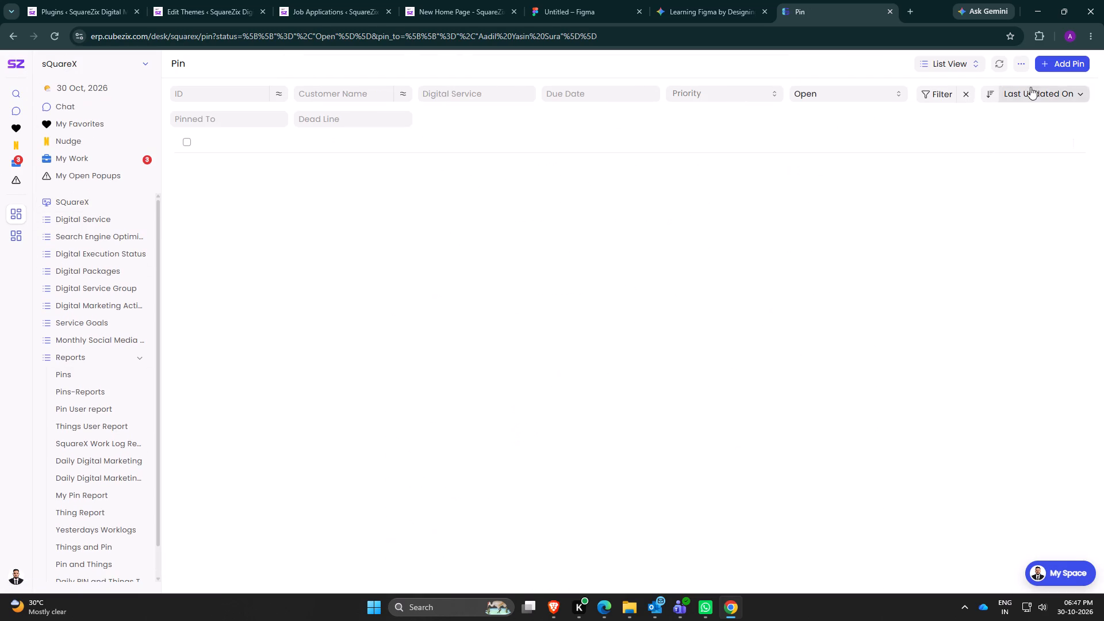
click(1063, 71)
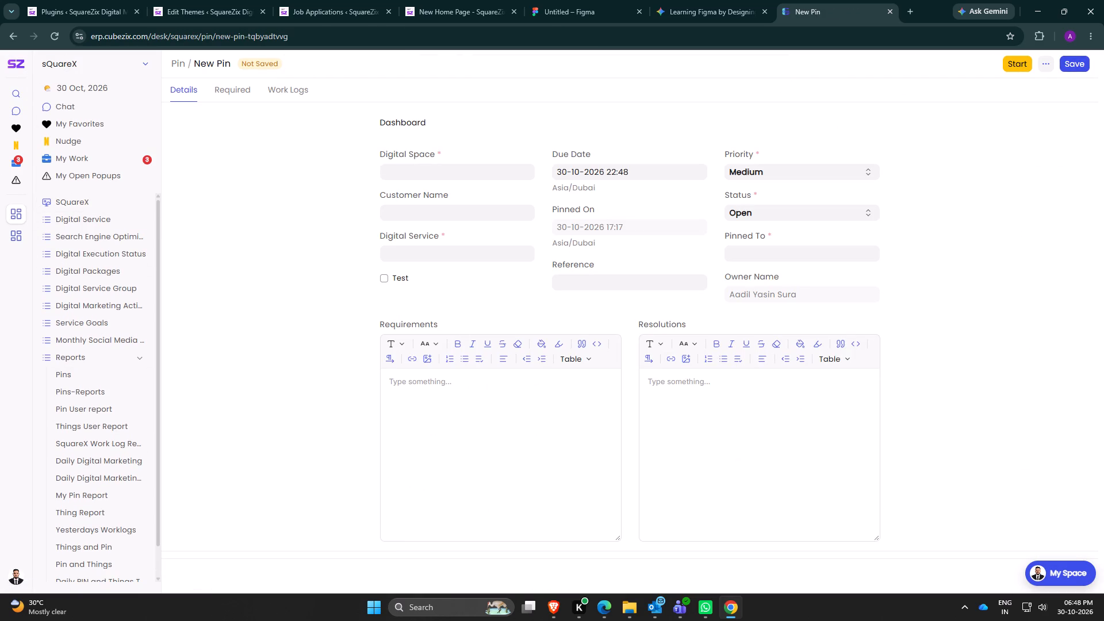
Set the new pin's Digital Space to DS-23-0003 and its Digital Service to WEB DEV.
click(443, 173)
click(419, 241)
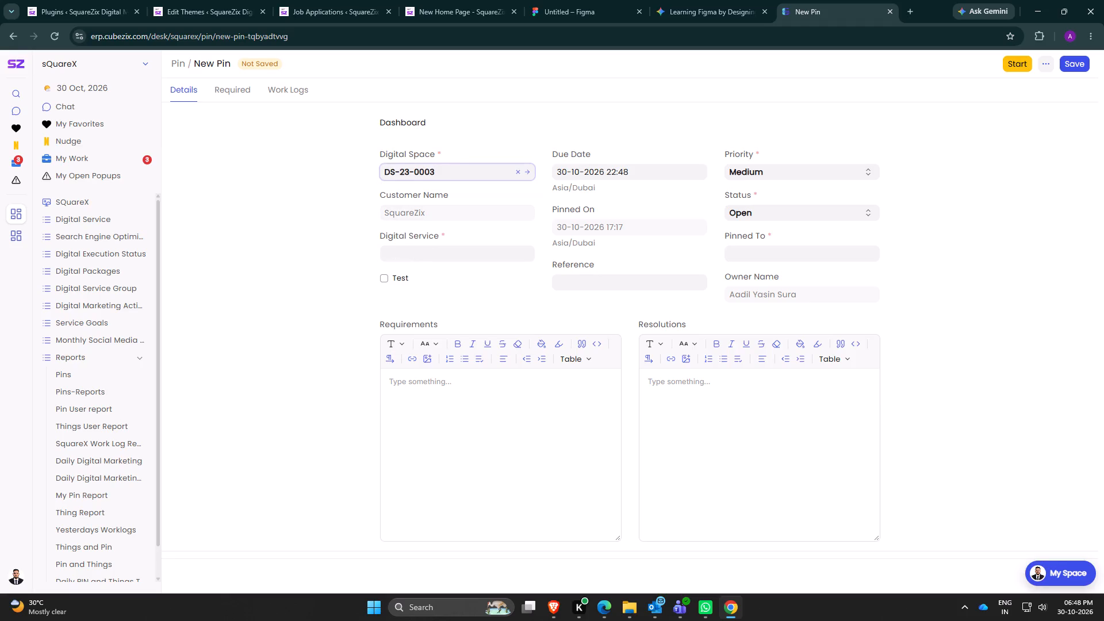
click(431, 258)
click(427, 385)
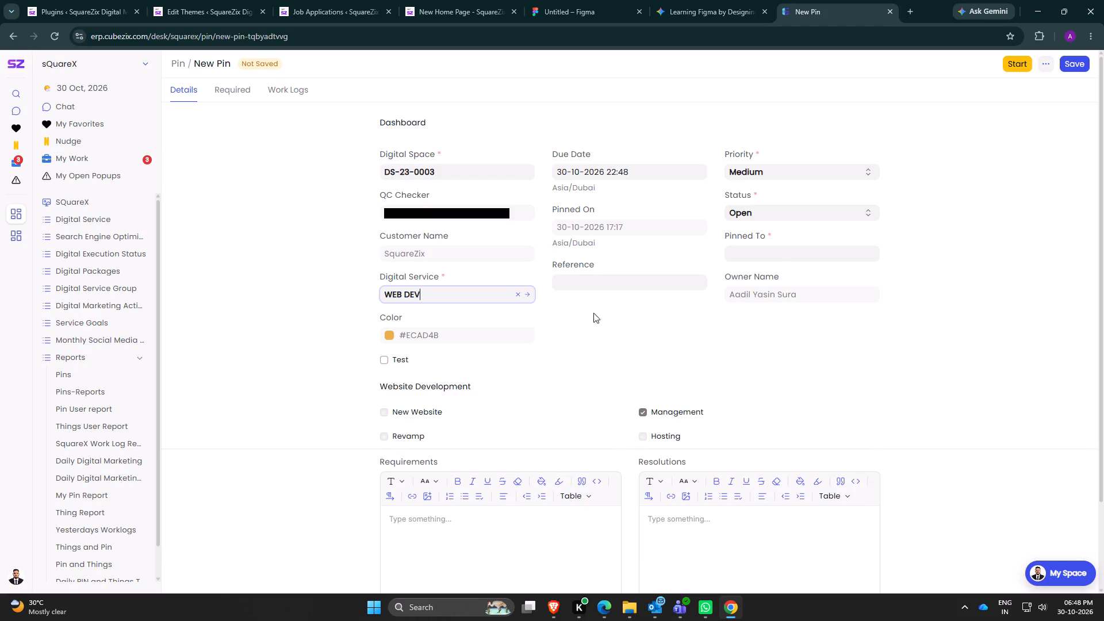
Open the Status choices of the new pin.
click(796, 202)
click(794, 208)
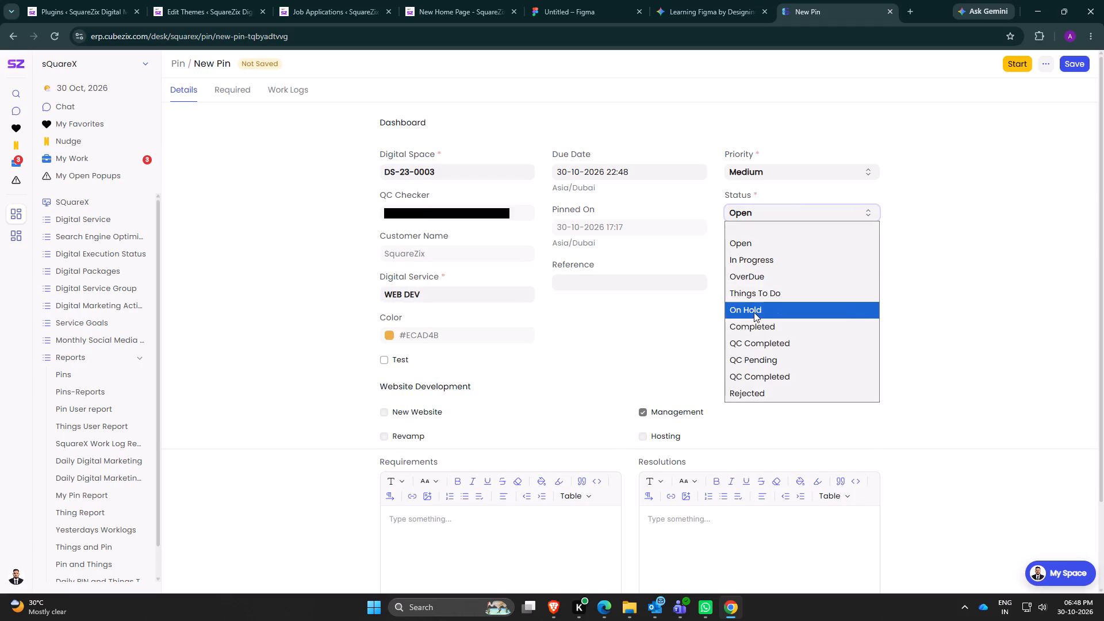
Set the new pin's status to Completed.
click(752, 324)
Enter "Header Template" as the first line of the pin's Requirements.
scroll(637, 335, down, 3)
click(452, 436)
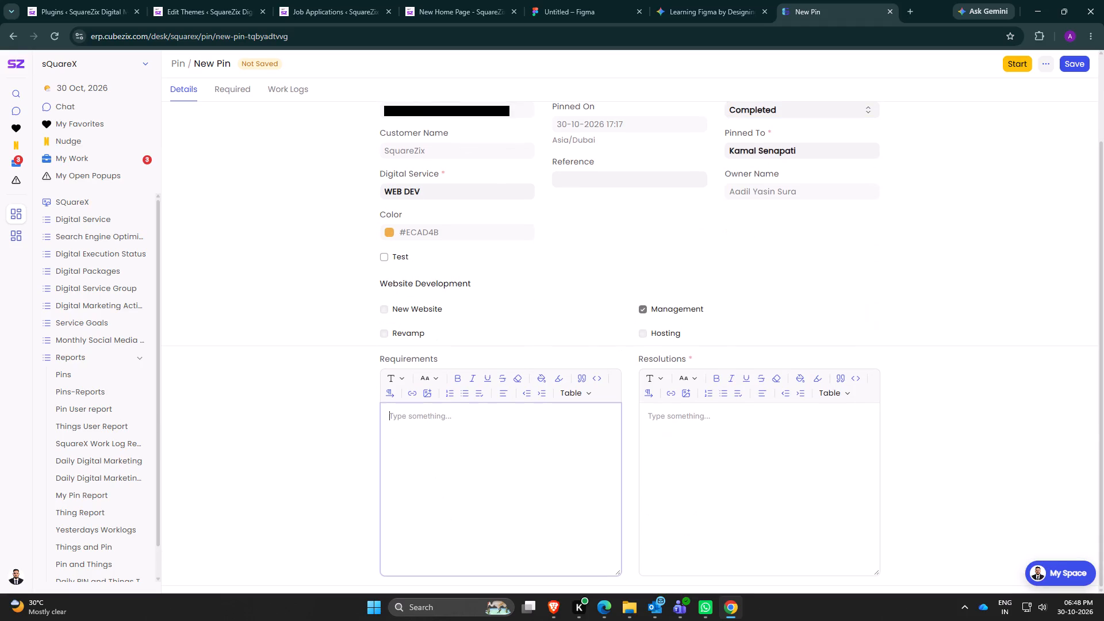
text(Header TEmplate)
key(space)
key(BackSpace)
key(BackSpace)
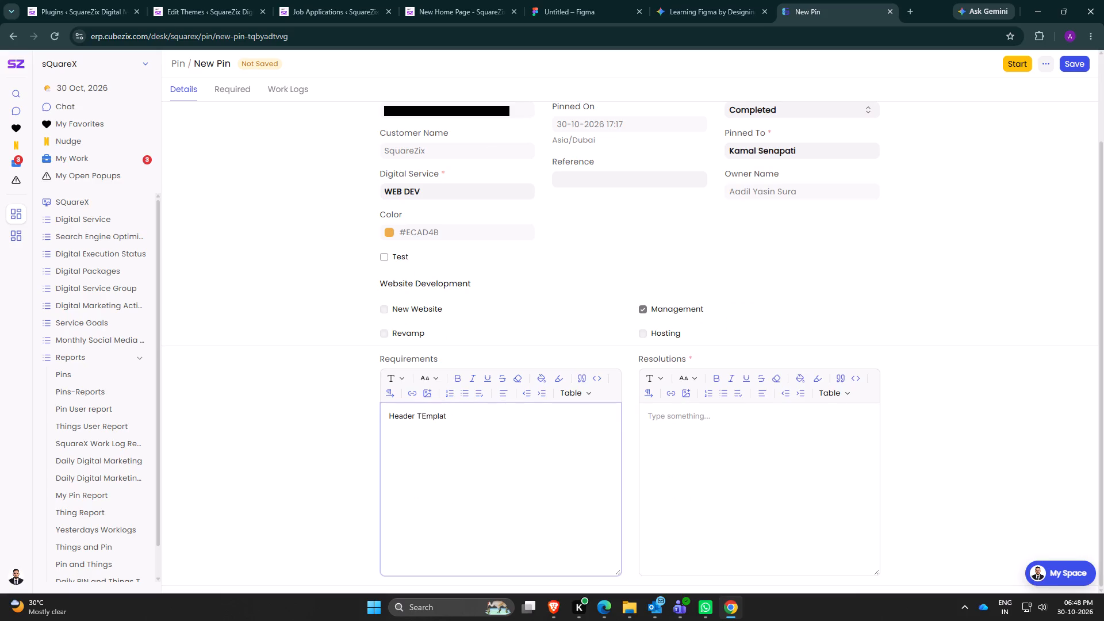
key(BackSpace)
key(BackSpace)
key(BackSpace)
key(BackSpace)
key(BackSpace)
key(BackSpace)
text(emplate)
key(space)
text(Globa)
key(BackSpace)
key(BackSpace)
key(BackSpace)
key(BackSpace)
key(BackSpace)
key(BackSpace)
Add the lines "Career List Template" and "Careers Details Template" below the header line in Requirements.
key(Return)
text(Career)
key(space)
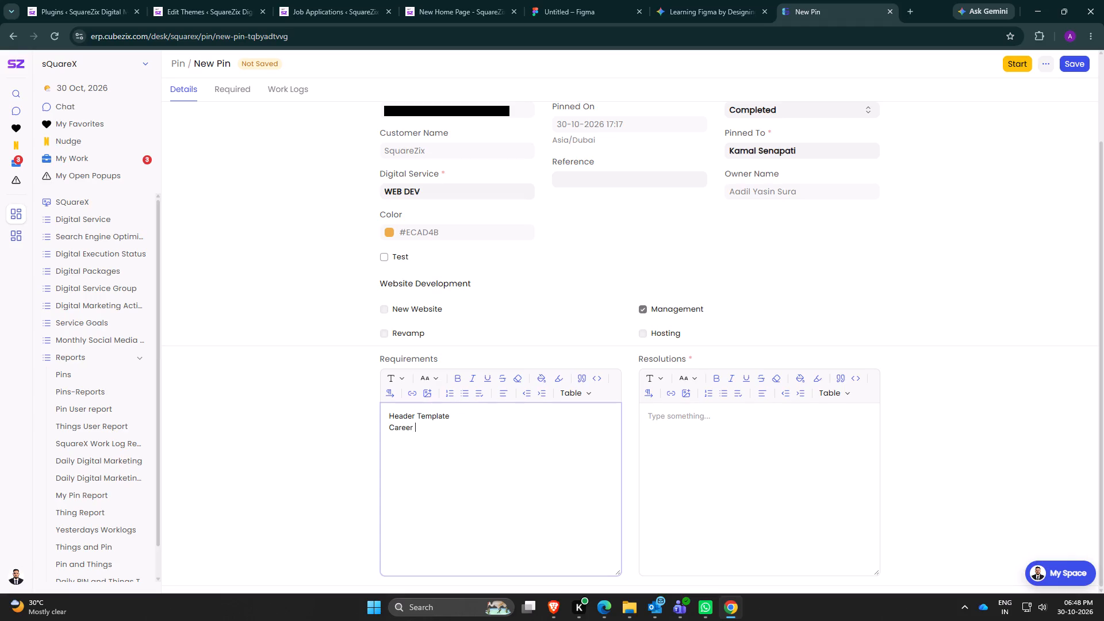
text(List Template)
key(space)
key(shift+Return)
text(Careers)
key(space)
text(Details Ten)
key(BackSpace)
text(mplate)
Add the line "Case Study List Teemplate" below the careers lines in Requirements.
key(shift+Return)
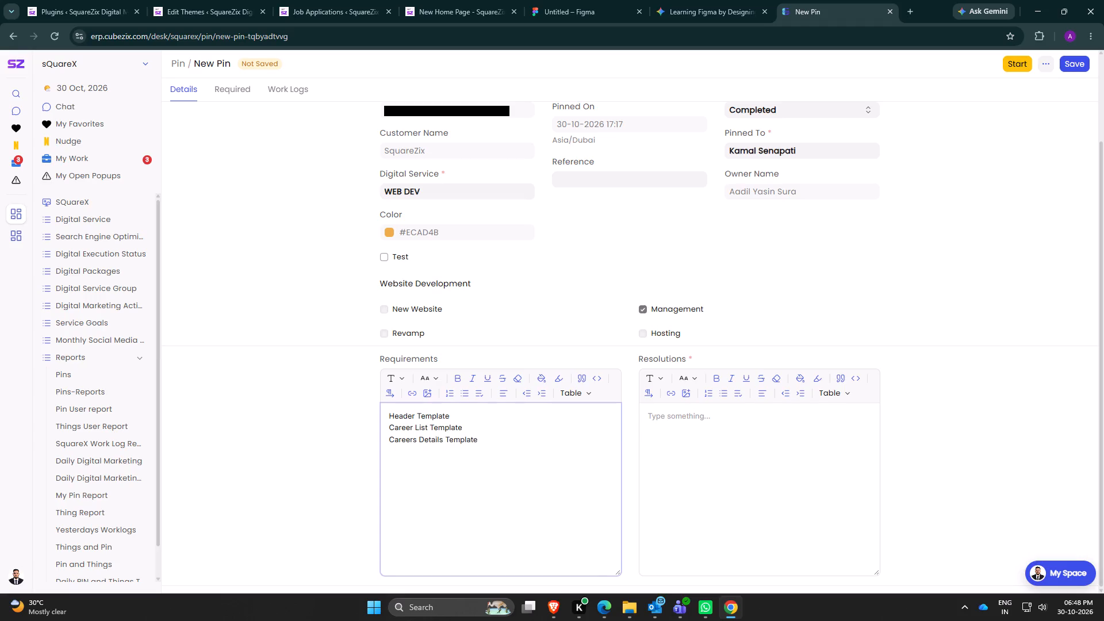
text(Case4)
key(space)
key(BackSpace)
key(BackSpace)
text(e)
key(space)
key(BackSpace)
key(BackSpace)
key(space)
text(Study)
key(space)
text(List Teemplate)
Add the line "Case Study Details Template" at the end of the Requirements list.
key(shift+Return)
text(Case)
key(space)
text(Stidyu)
key(BackSpace)
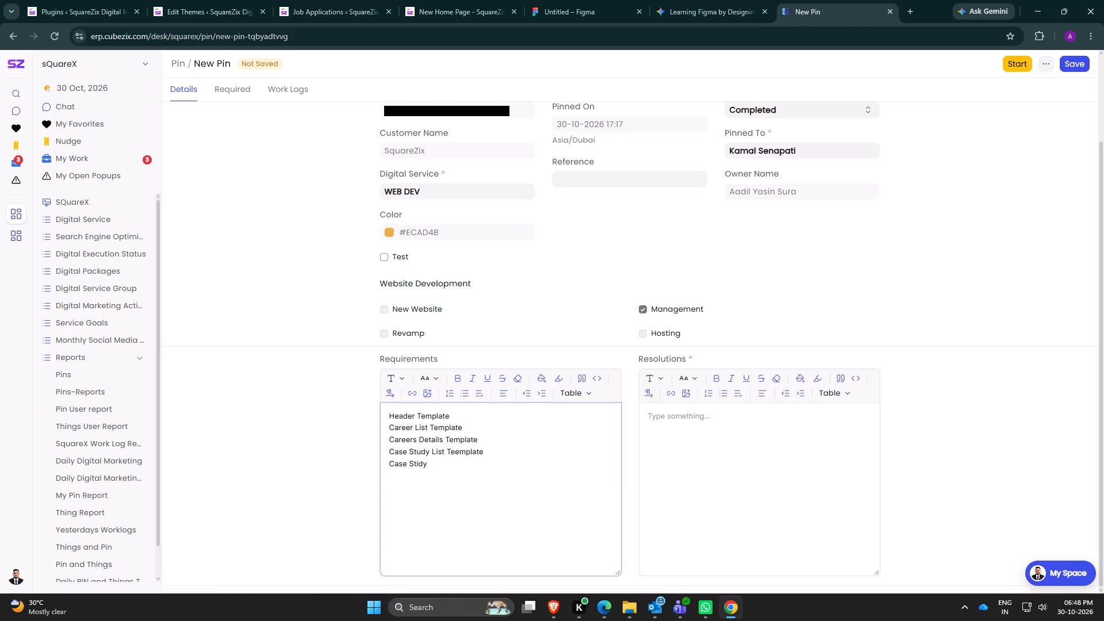
key(BackSpace)
key(BackSpace)
key(BackSpace)
text(udy)
key(space)
text(Details Template)
key(space)
Add the line "Blog List Template" at the end of the Requirements list.
key(shift+Return)
text(Blog)
key(space)
text(List Template)
key(space)
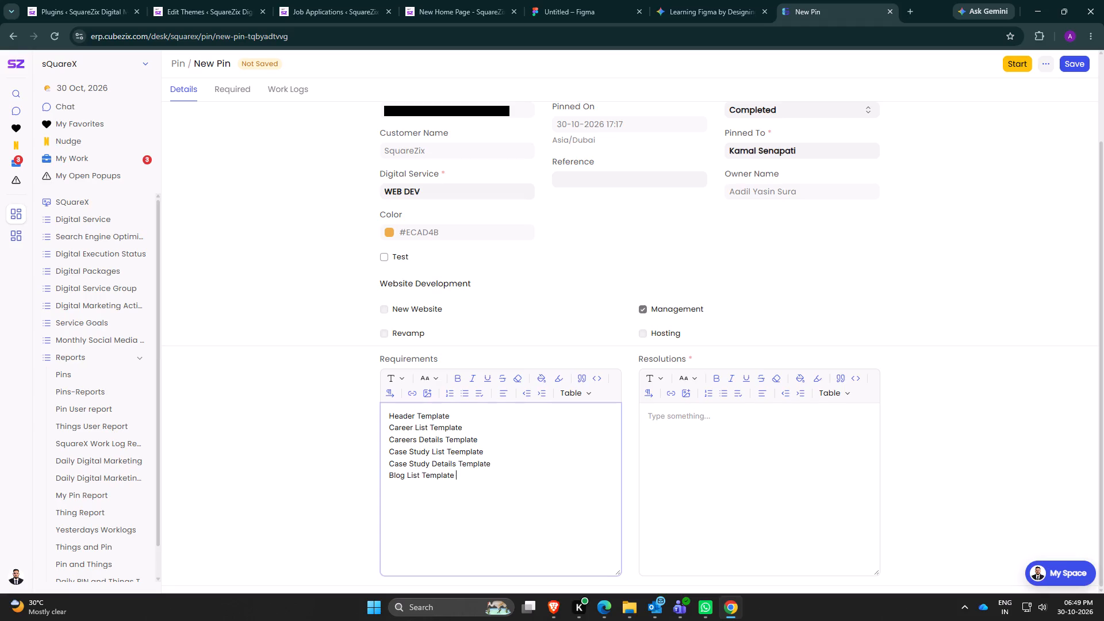
Add the line "Blog Details Template" below the blog list line in Requirements.
key(Return)
text(B;o)
key(BackSpace)
key(BackSpace)
text(log De4tai)
key(Menu)
key(BackSpace)
key(BackSpace)
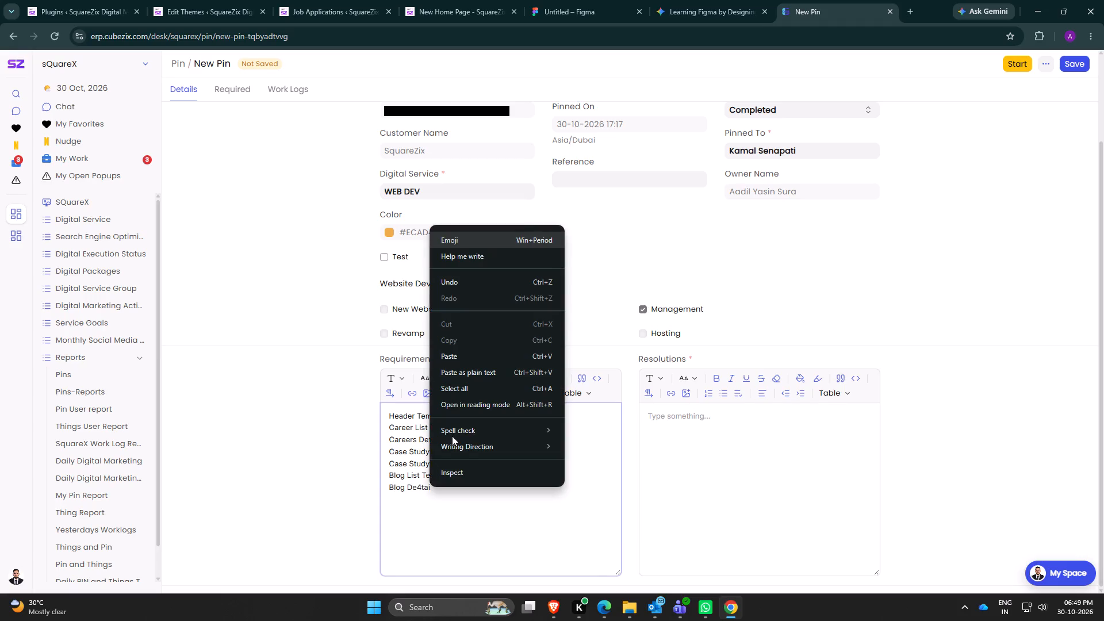
key(BackSpace)
click(455, 490)
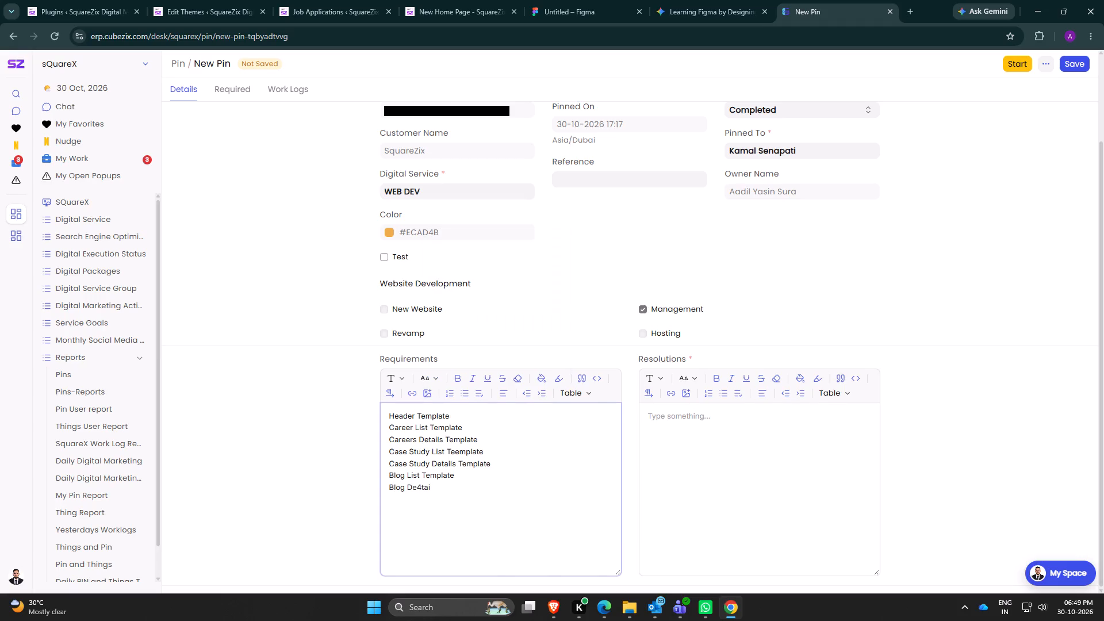
key(BackSpace)
key(BackSpace)
key(BackSpace)
key(BackSpace)
text(tails)
key(space)
text(Template)
Add "Form Handler Template" as the last line of Requirements.
key(Return)
text(Formn)
key(BackSpace)
key(space)
text(Handler)
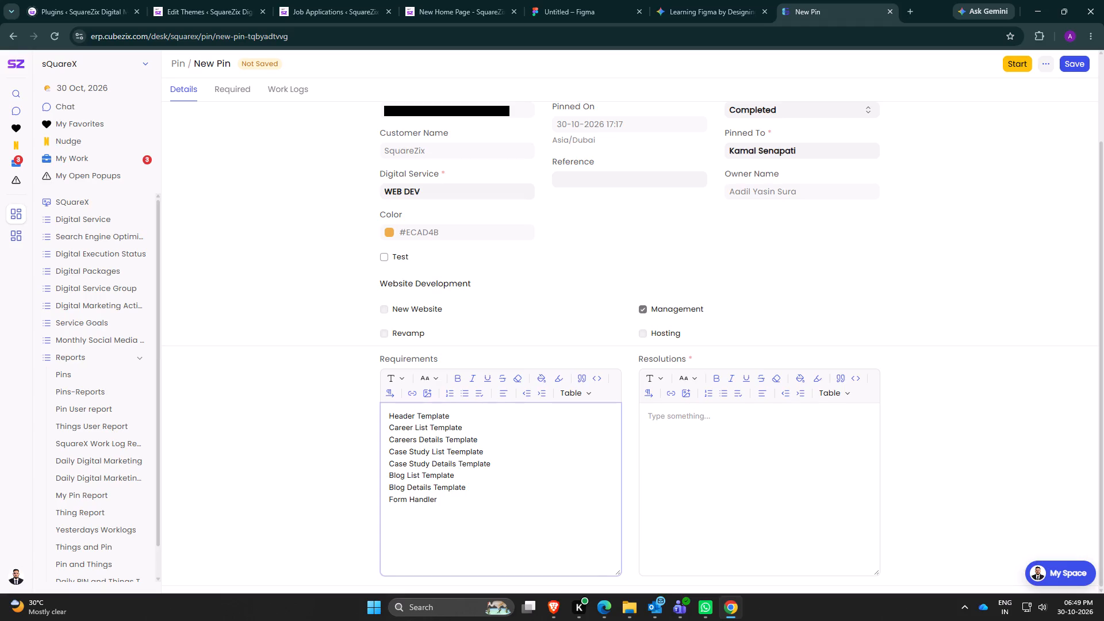
key(space)
text(Template)
Copy the entire Requirements list into the Resolutions field.
key(ctrl+a)
key(ctrl+c)
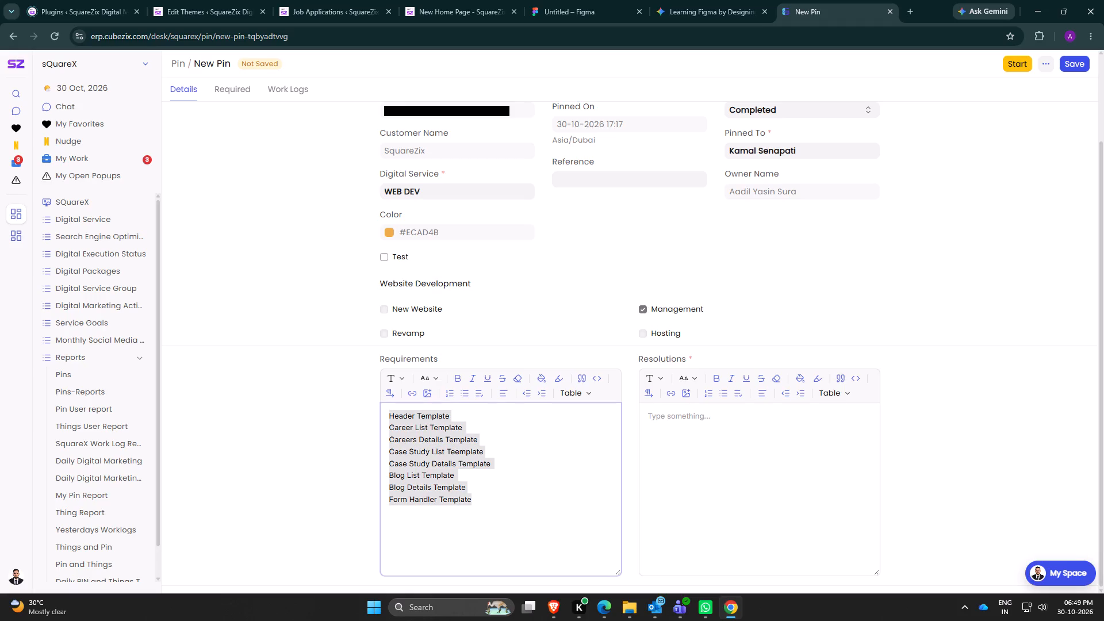
click(712, 436)
key(ctrl+v)
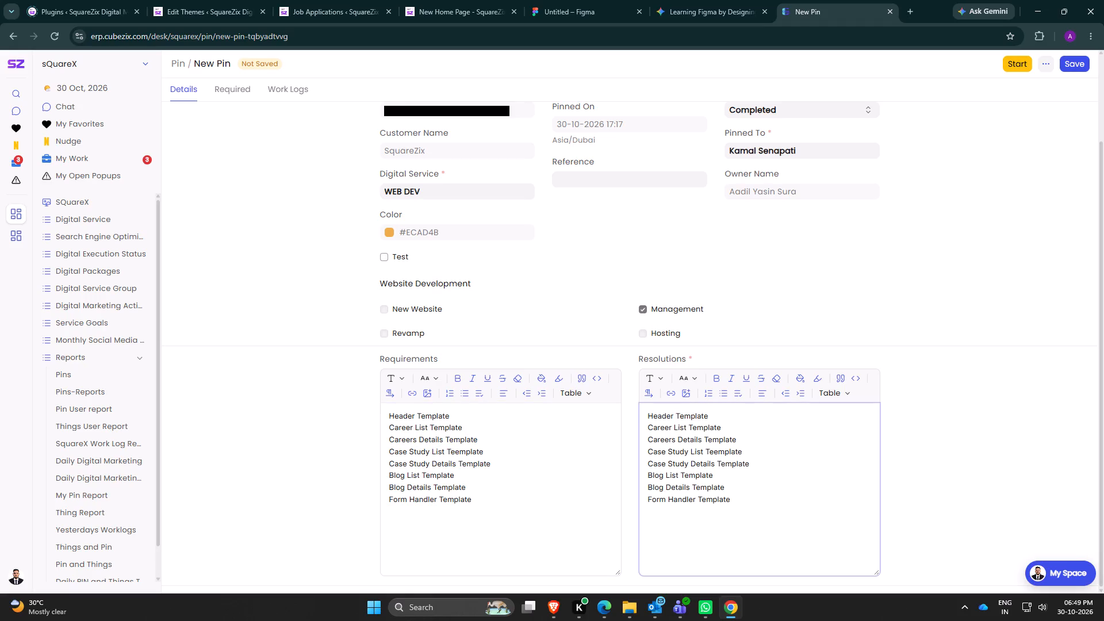
Add the bullet "All Variables added as asked DONE" under "Header Template" in Resolutions.
click(726, 412)
key(shift+Return)
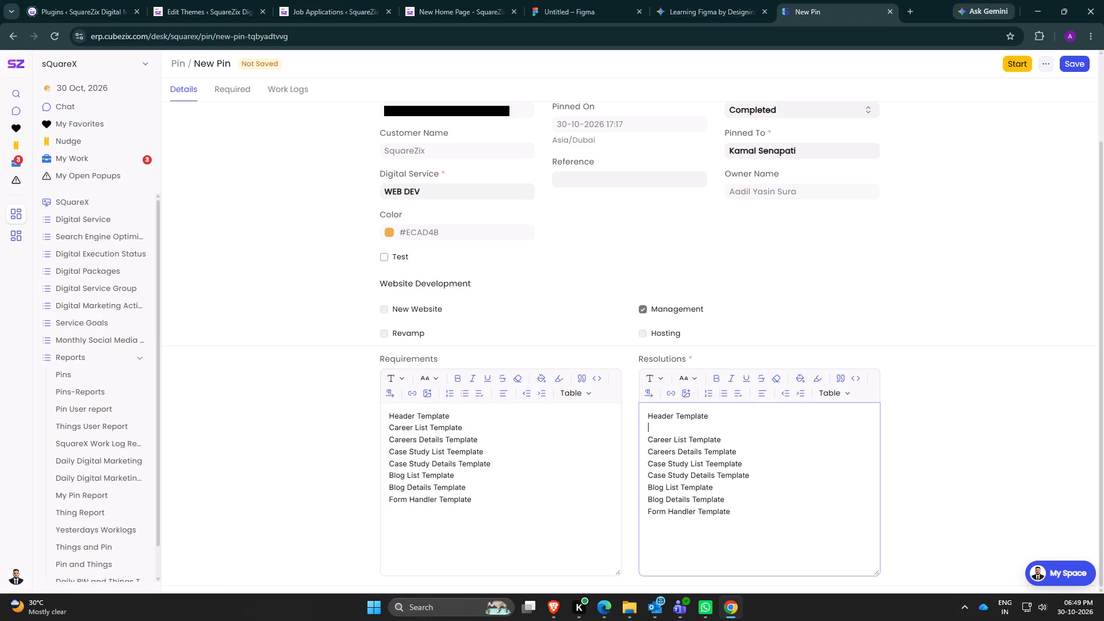
text(-)
key(space)
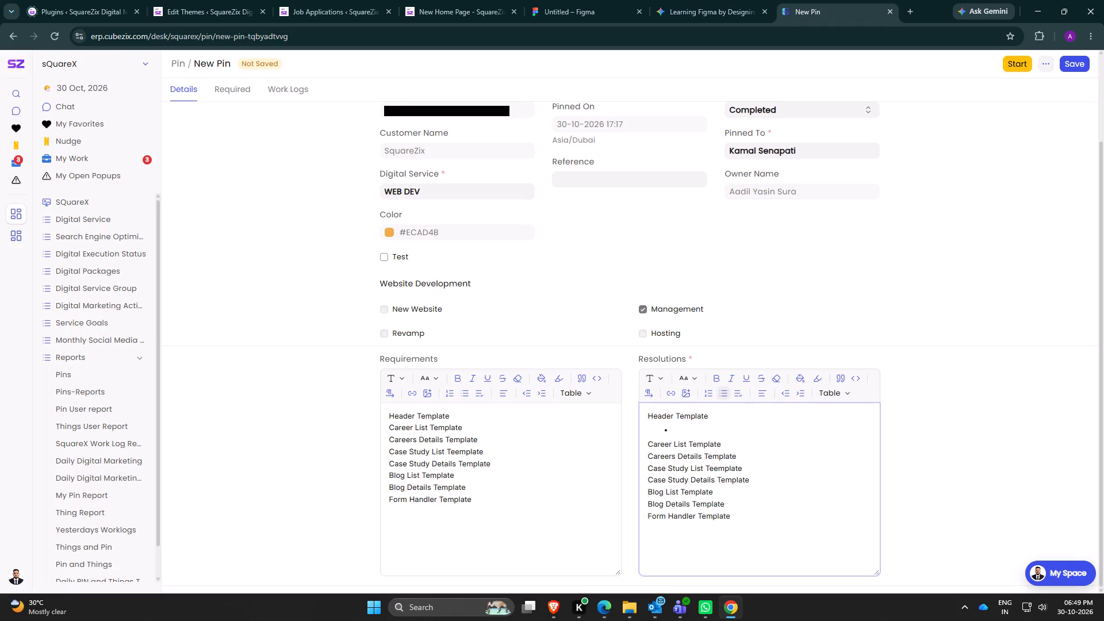
text(All)
key(space)
text(V)
text(ariab)
text(les)
key(space)
text(added as asked)
key(space)
text(DONE)
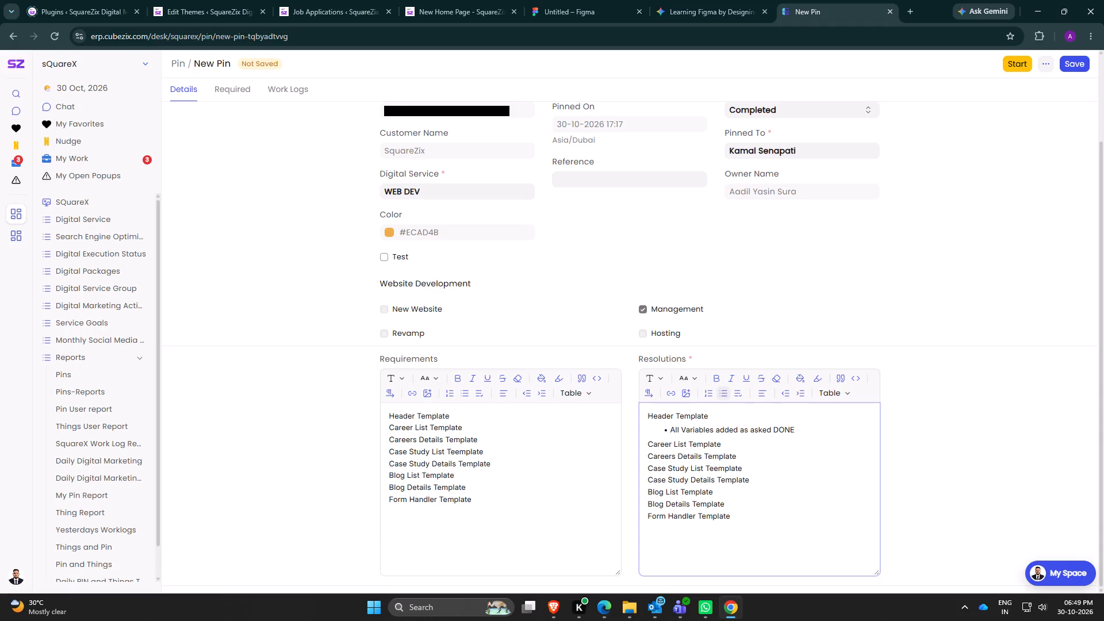
Copy the "All Variables added as asked DONE" bullet under "Career List Template" in Resolutions.
key(ctrl+a)
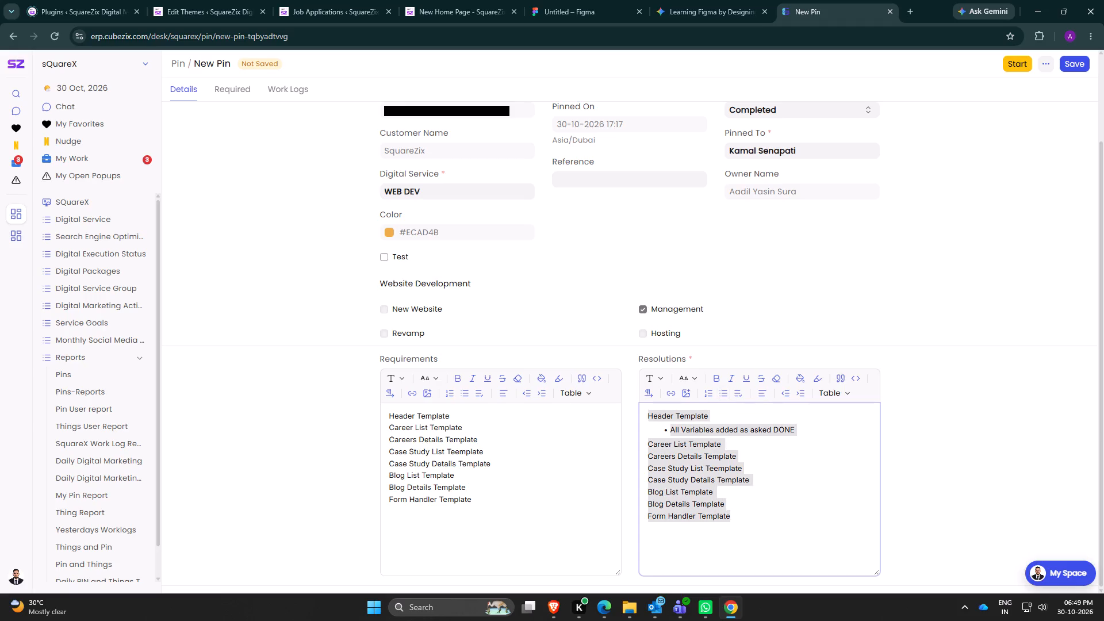
key(ctrl+c)
click(750, 445)
drag(665, 427, 818, 430)
key(ctrl+c)
click(729, 444)
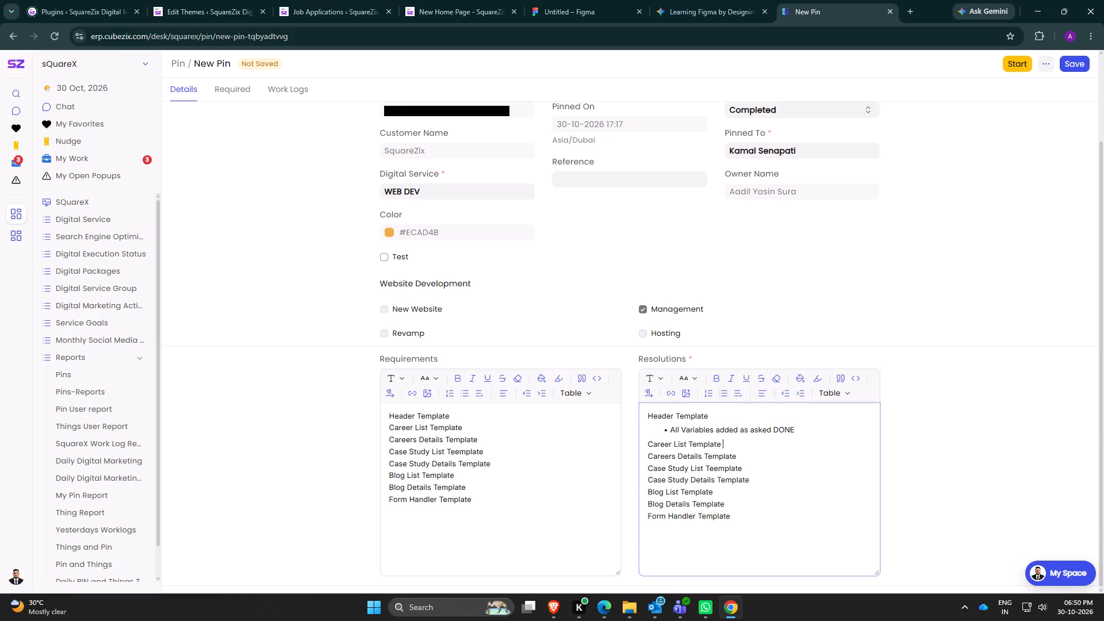
key(Return)
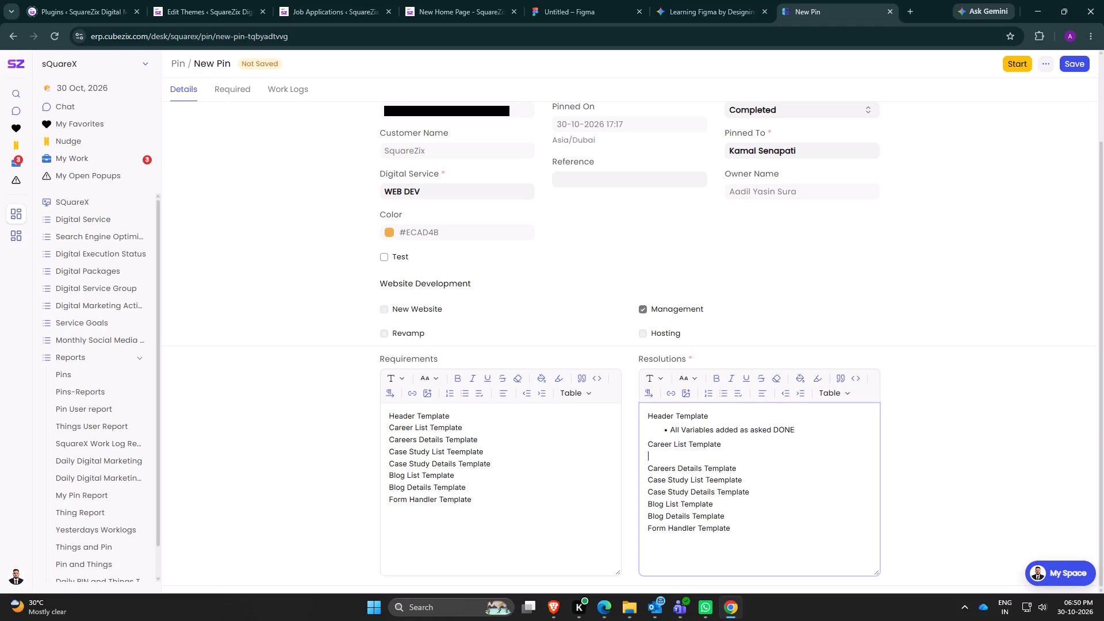
key(ctrl+v)
key(ctrl+z)
key(space)
text(-)
key(space)
key(ctrl+v)
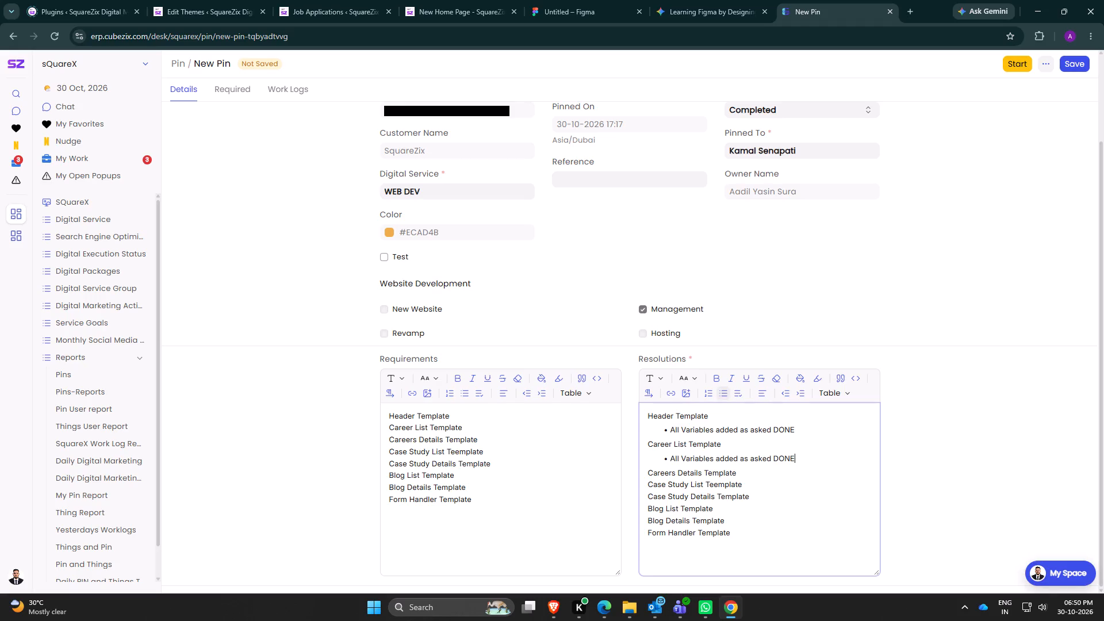
Copy the "All Variables added as asked DONE" bullet under "Careers Details Template" in Resolutions.
click(750, 475)
key(Return)
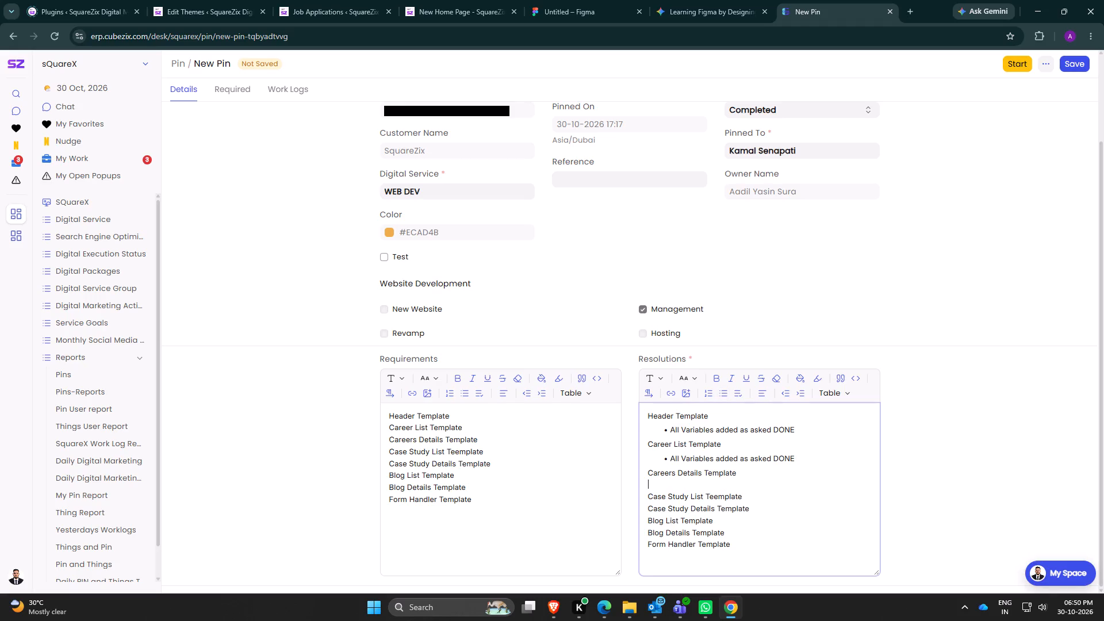
text(-)
key(space)
key(ctrl+v)
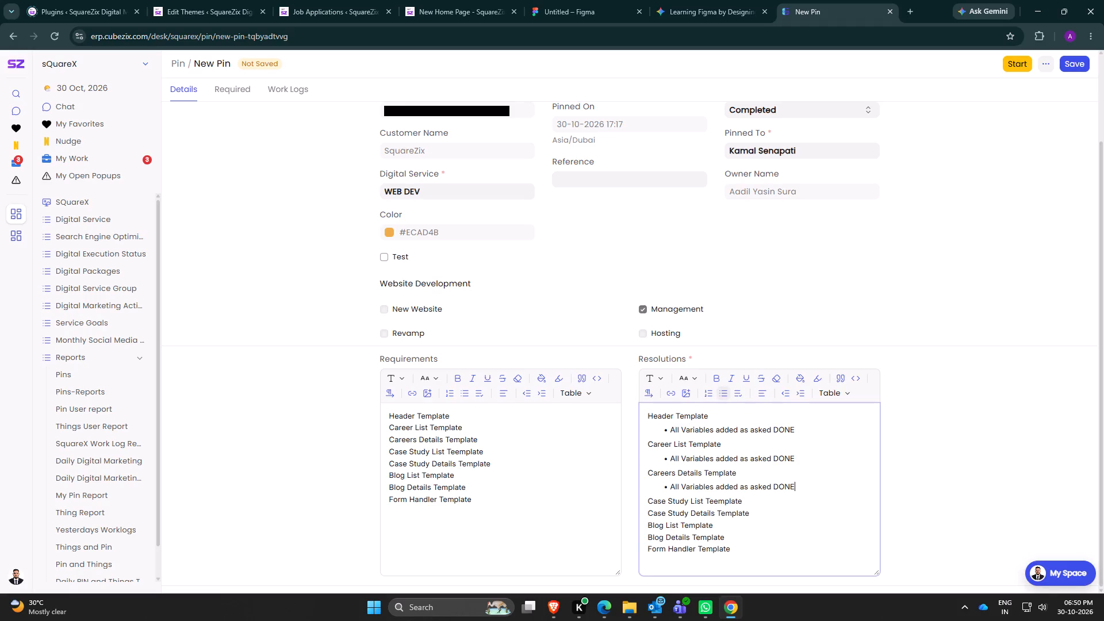
Copy the "All Variables added as asked DONE" bullet under "Case Study List Teemplate" in Resolutions.
click(757, 503)
key(Return)
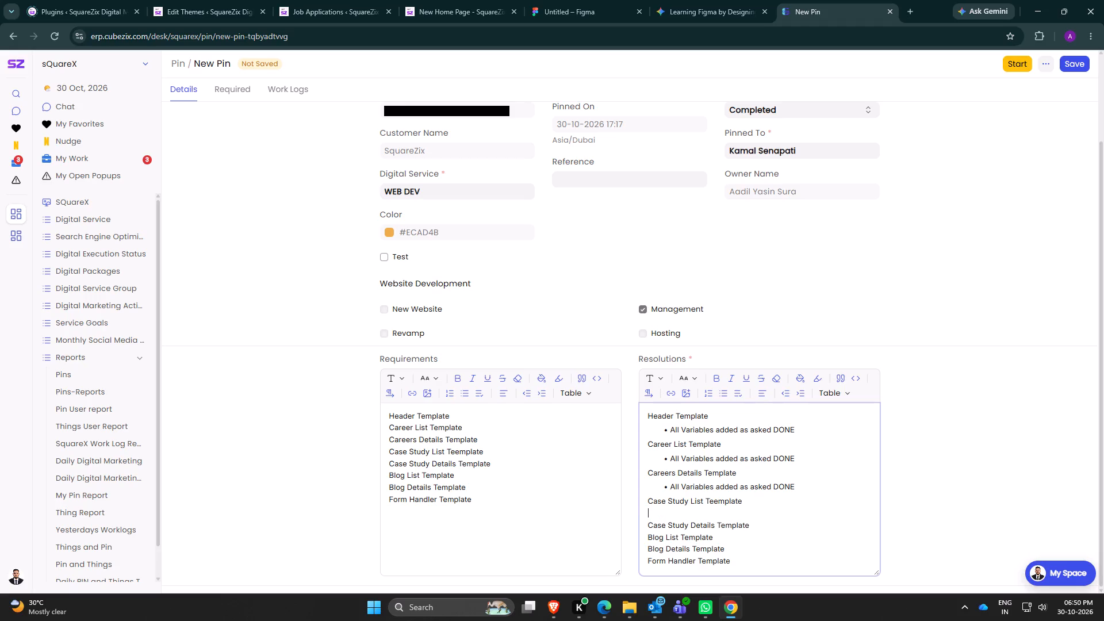
text(-)
key(space)
key(ctrl+v)
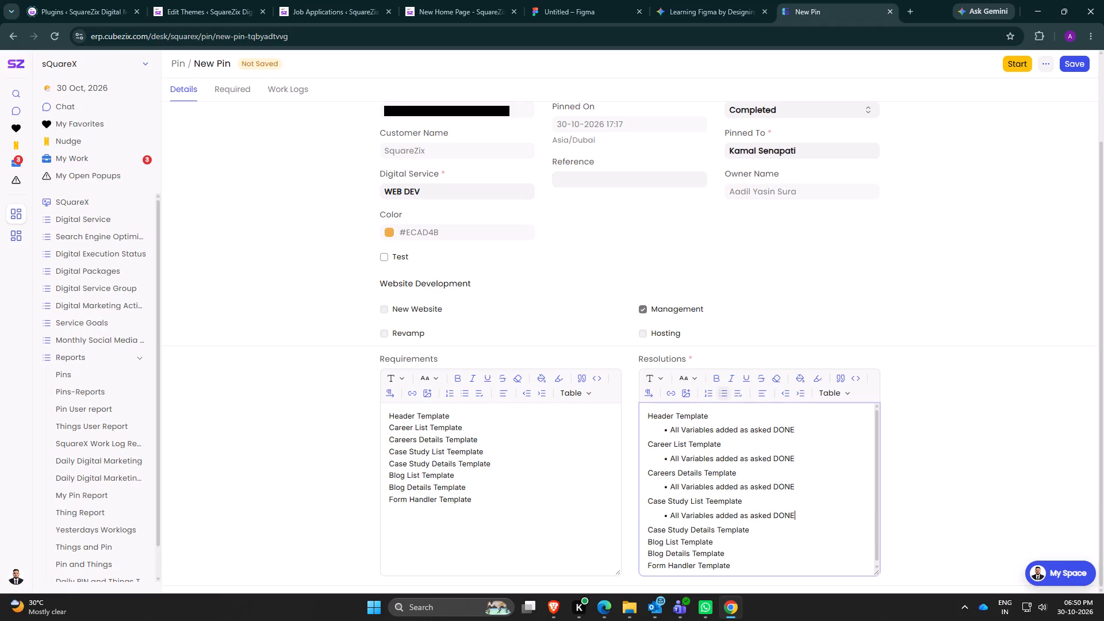
Copy the "All Variables added as asked DONE" bullet under "Case Study Details Template" in Resolutions.
scroll(811, 476, down, 2)
click(757, 528)
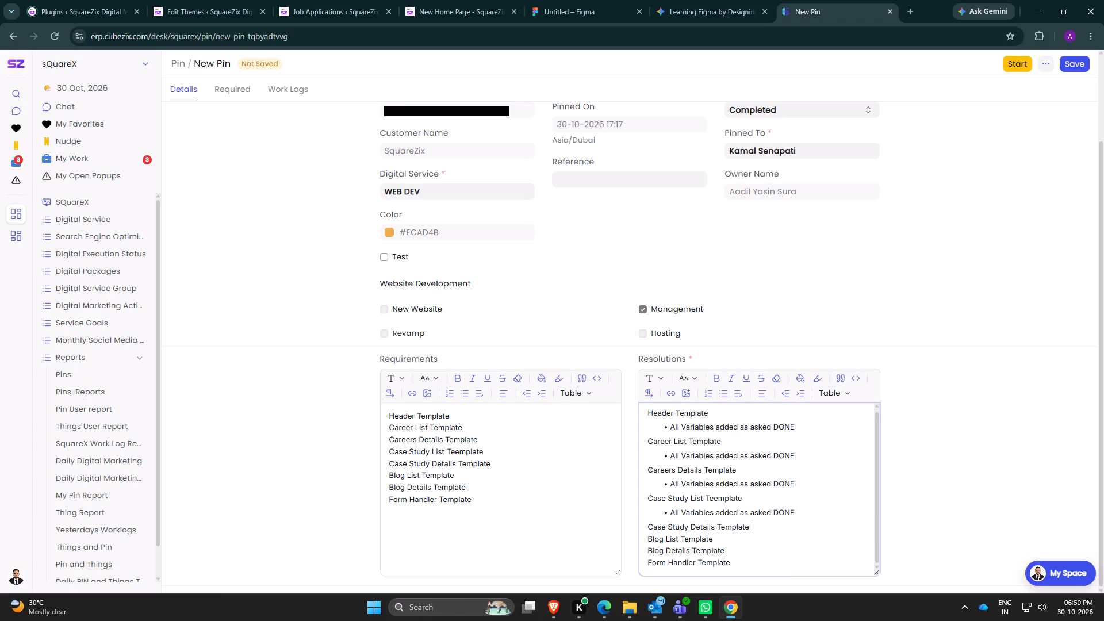
key(Return)
key(space)
text(-)
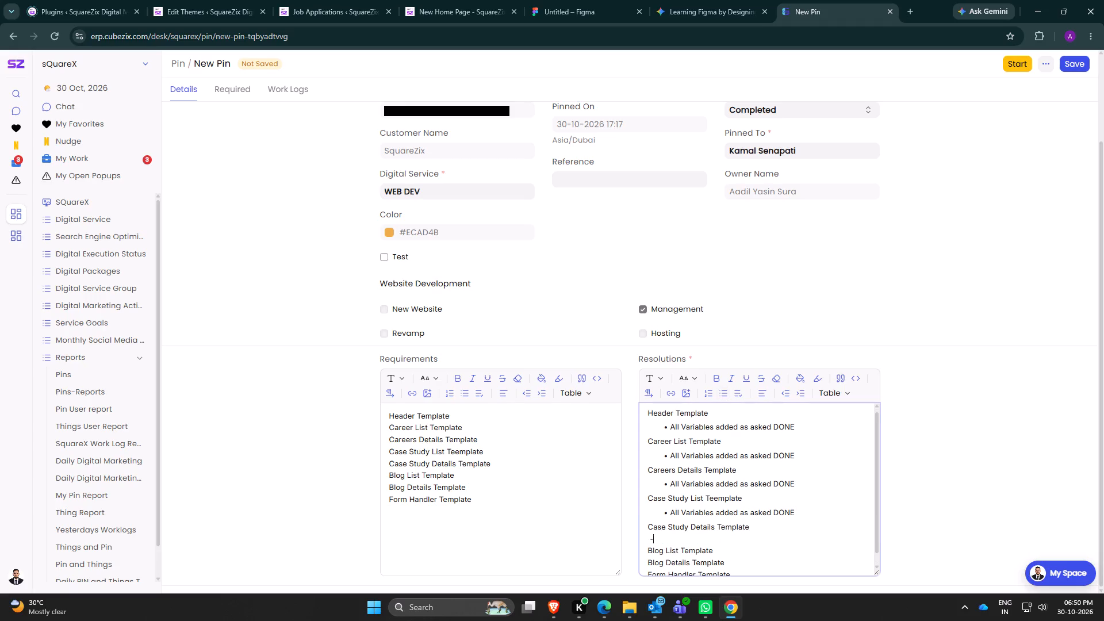
key(space)
key(ctrl+v)
Copy the "All Variables added as asked DONE" bullet under "Blog List Template" in Resolutions.
scroll(788, 470, down, 6)
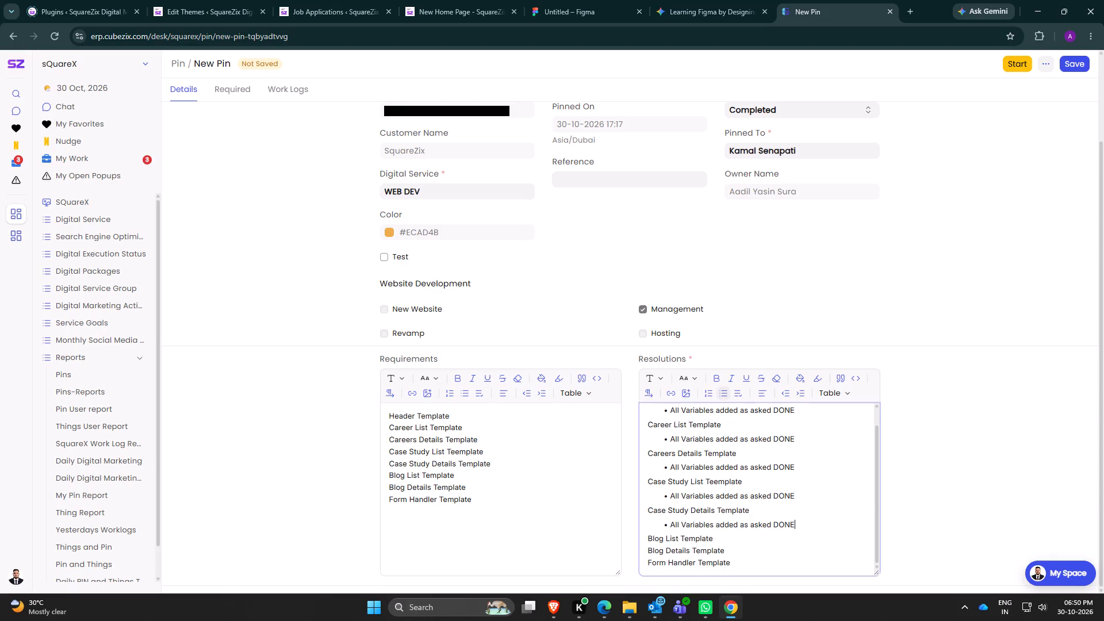
click(722, 543)
key(Return)
text(-)
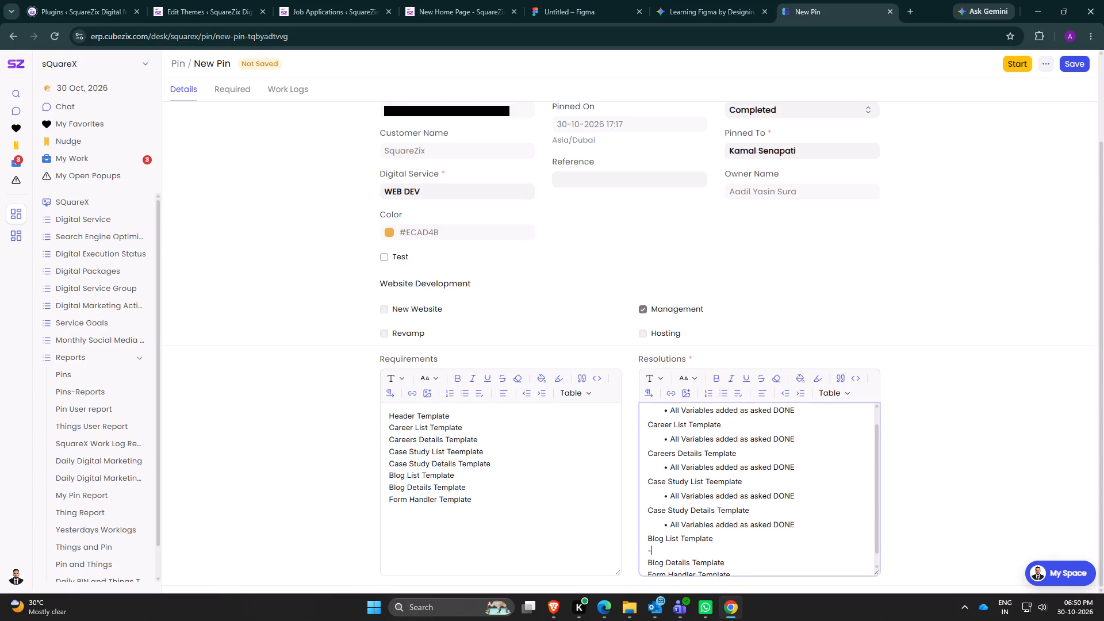
key(space)
key(ctrl+v)
Copy the "All Variables added as asked DONE" bullet under "Blog Details Template" in Resolutions.
scroll(769, 522, down, 5)
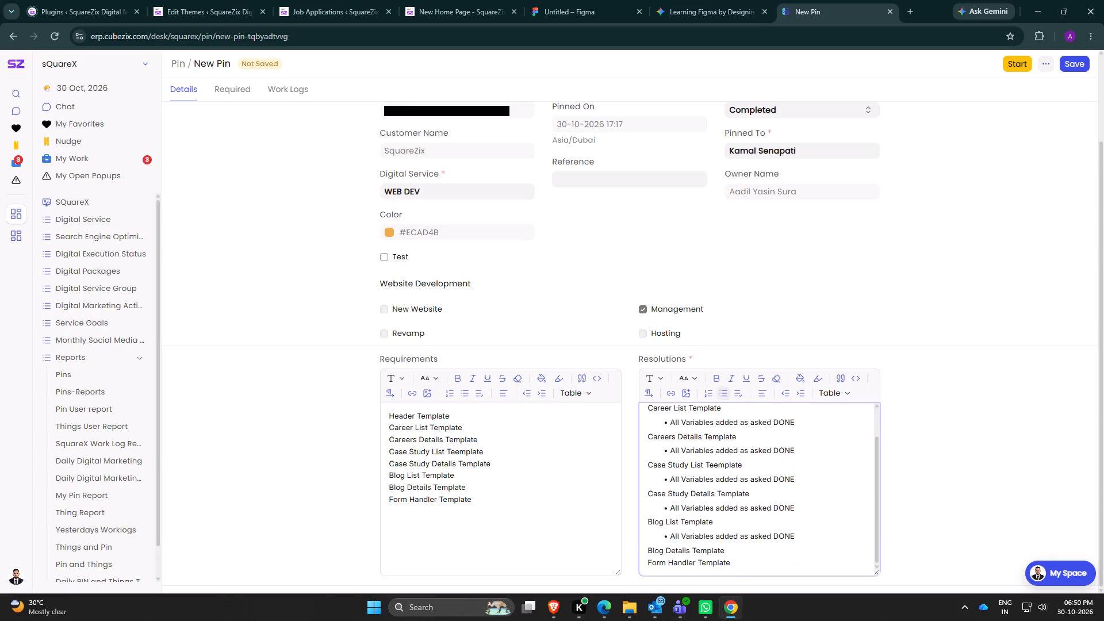
scroll(759, 484, down, 1)
click(731, 551)
key(Return)
key(space)
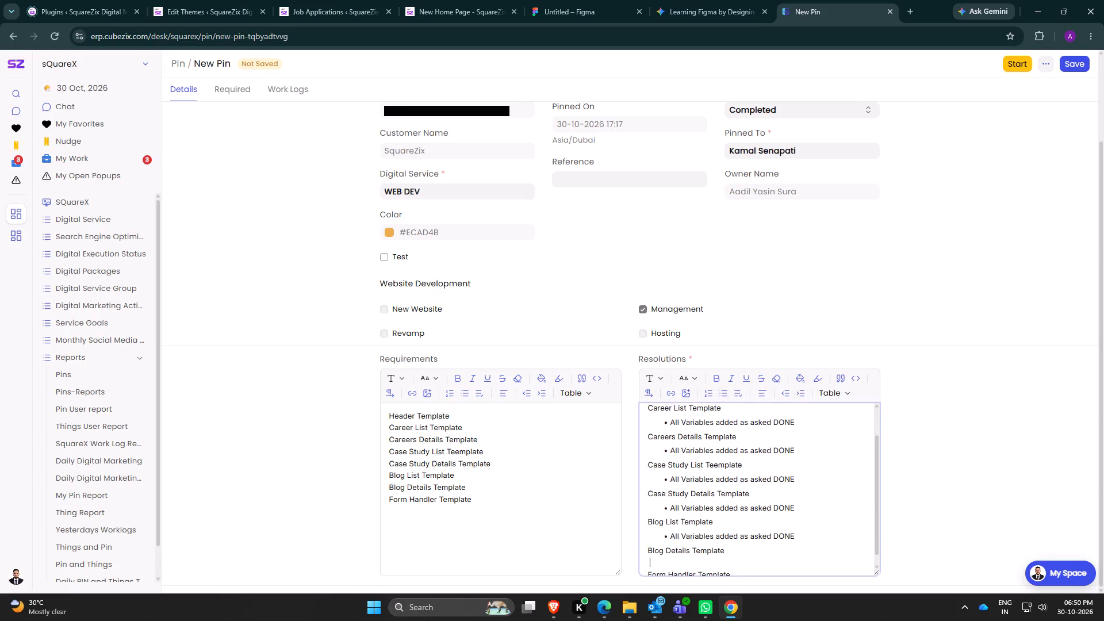
text(-)
key(Return)
key(BackSpace)
key(BackSpace)
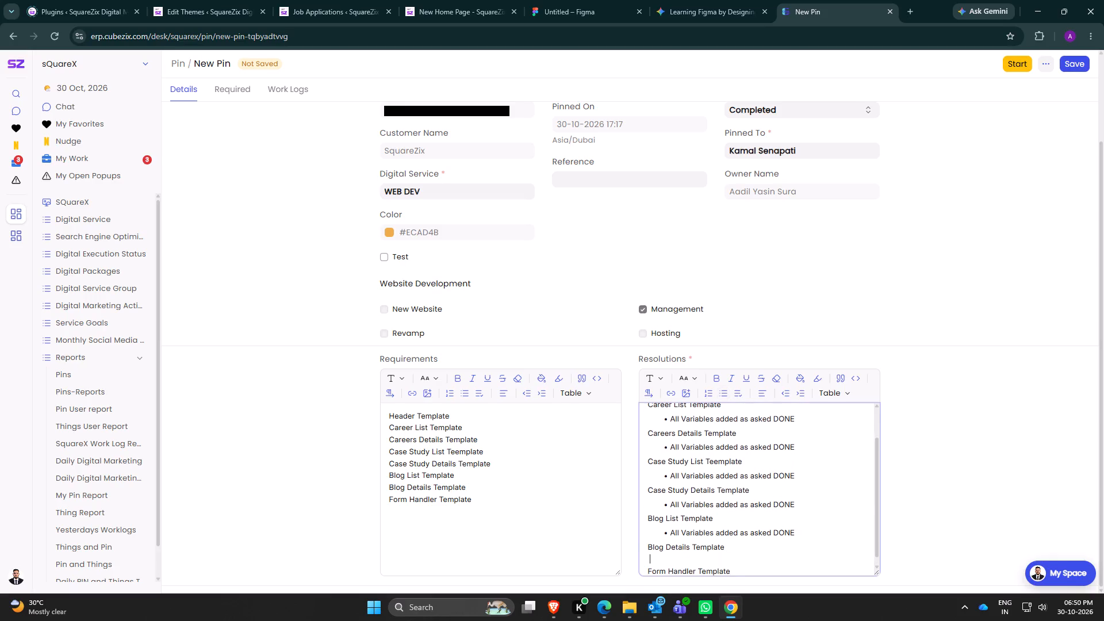
text(-)
key(space)
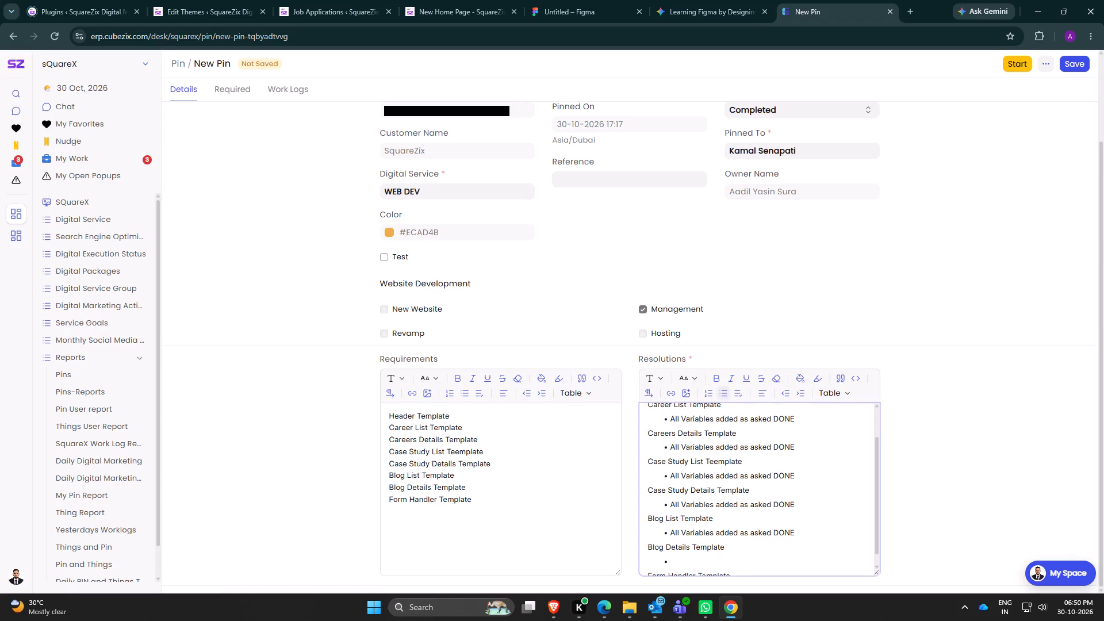
key(ctrl+v)
Add the bullet "Form Handler Ajax request issue fixed for sending and recieving email DONE" under "Form Handler Template" in Resolutions.
scroll(774, 488, down, 7)
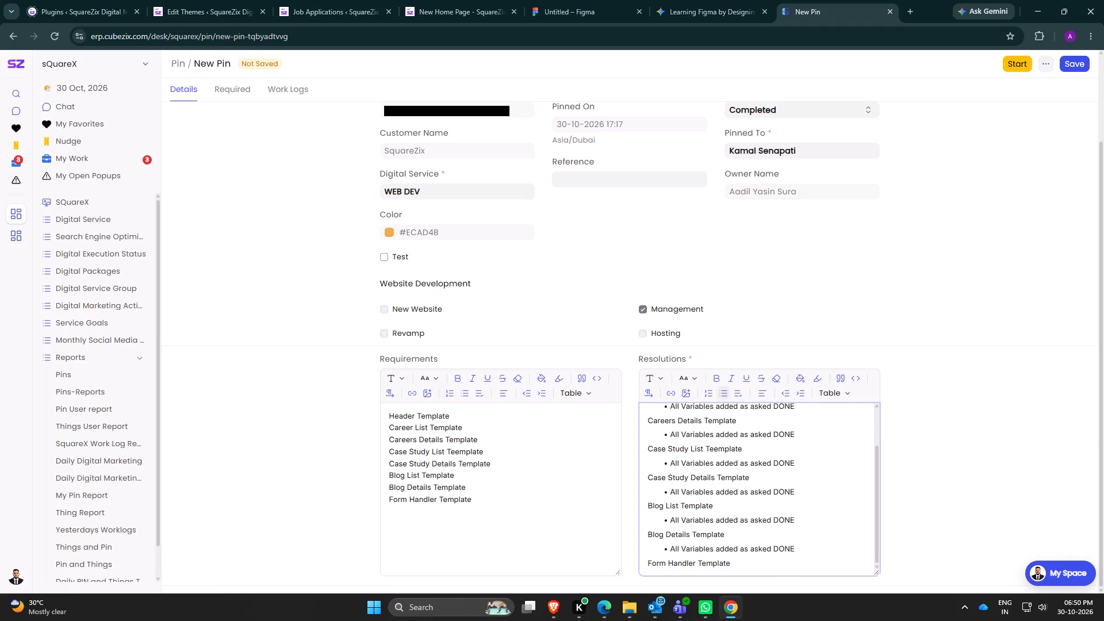
click(742, 565)
key(Return)
key(Delete)
key(space)
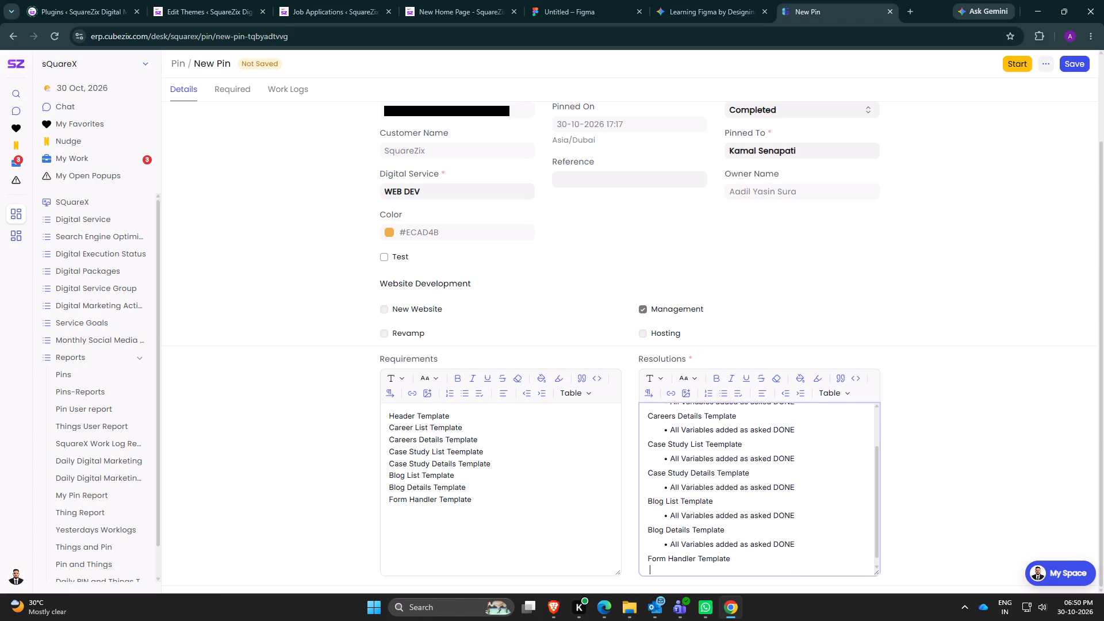
text(-)
key(space)
text(Form Handler Ajax request issue fi)
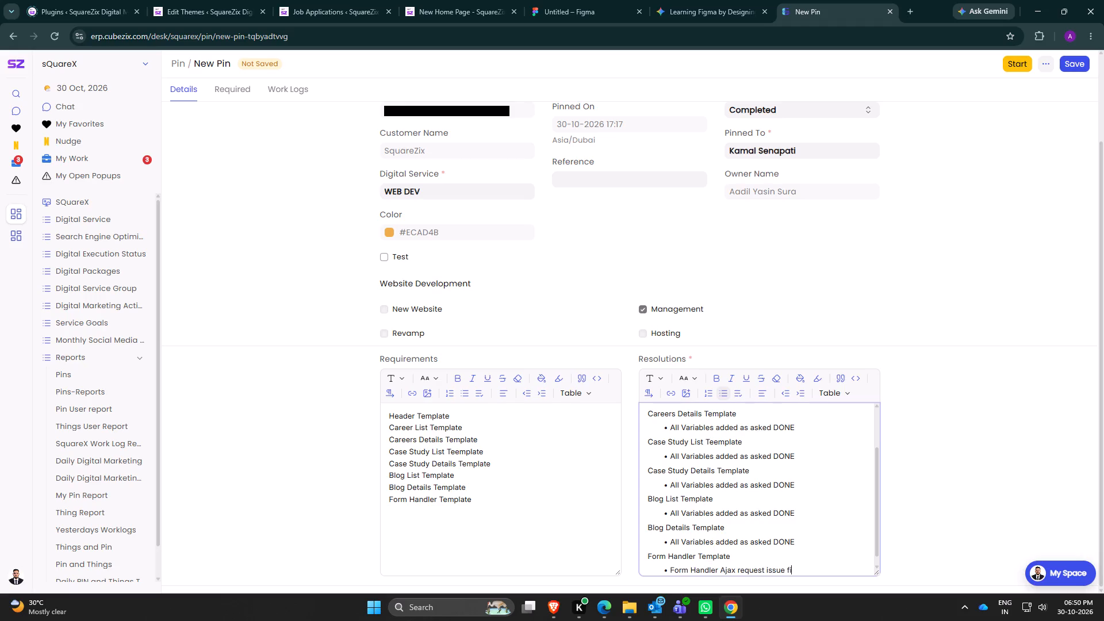
text(xed for sending and recieving email DONME)
key(BackSpace)
key(BackSpace)
key(shift+e)
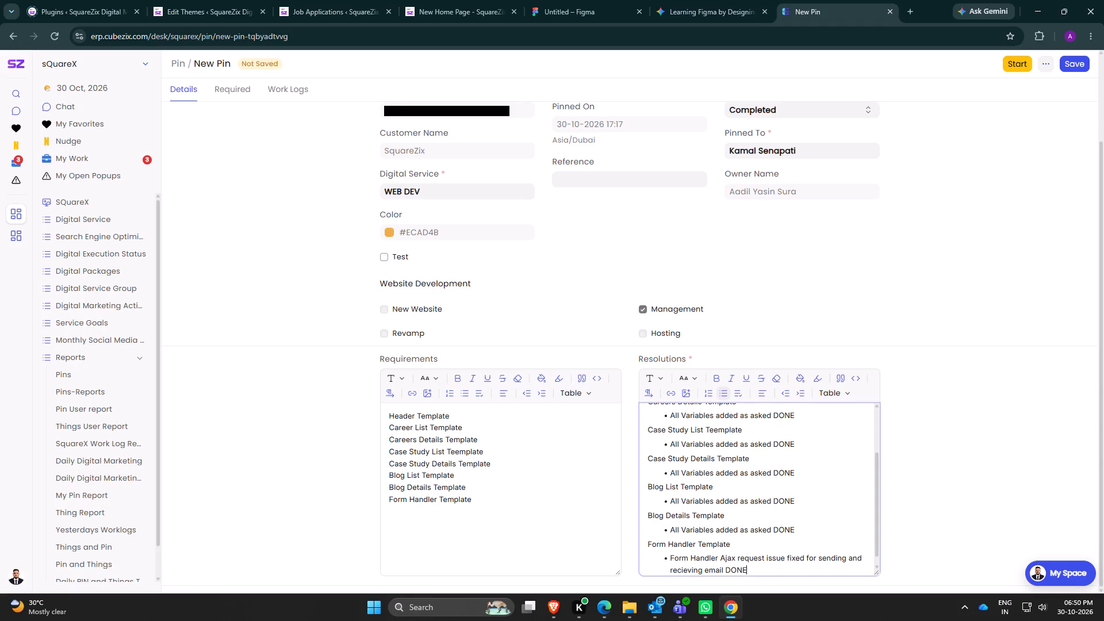
Review the Resolutions entries for all templates from the header to the form handler.
scroll(749, 522, up, 7)
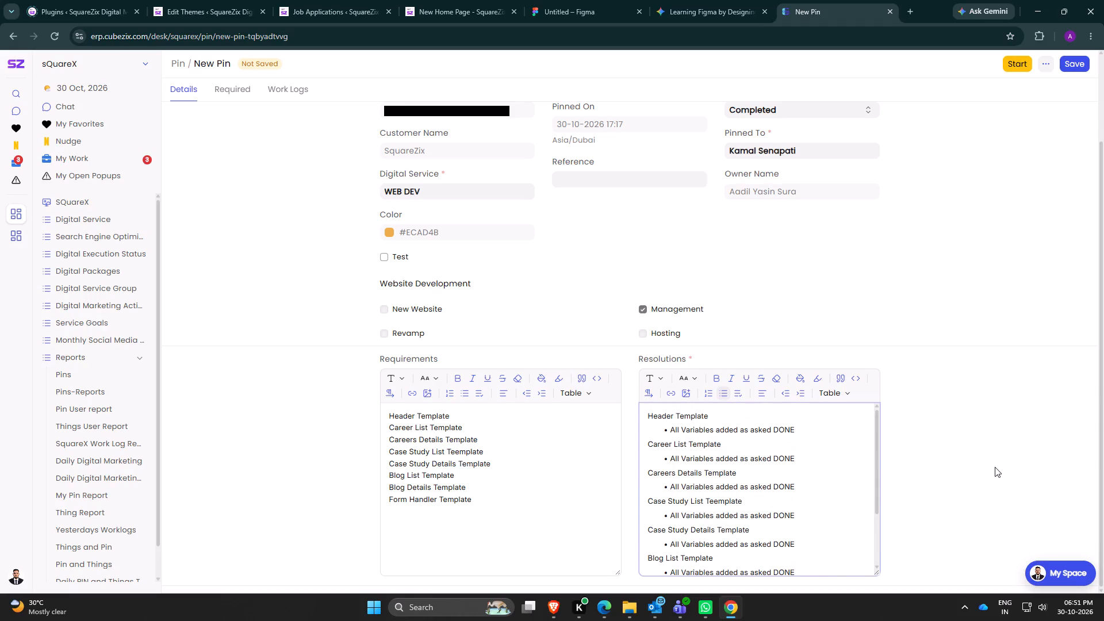
scroll(995, 467, down, 3)
scroll(941, 532, down, 2)
scroll(946, 519, up, 2)
scroll(892, 285, down, 6)
scroll(724, 543, up, 2)
scroll(767, 278, down, 6)
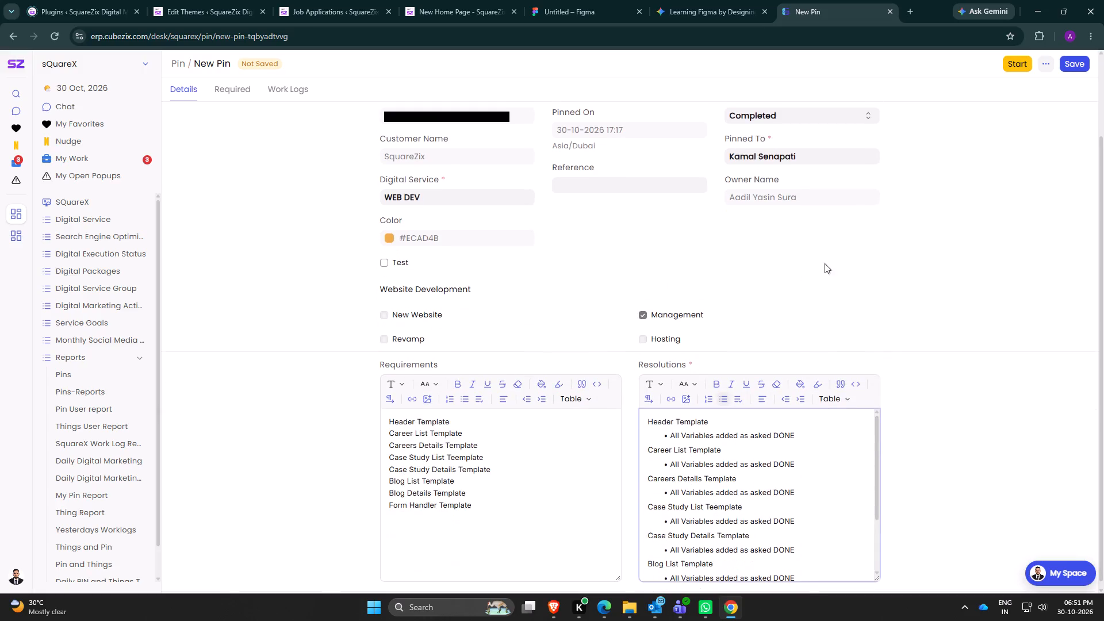
scroll(714, 490, down, 12)
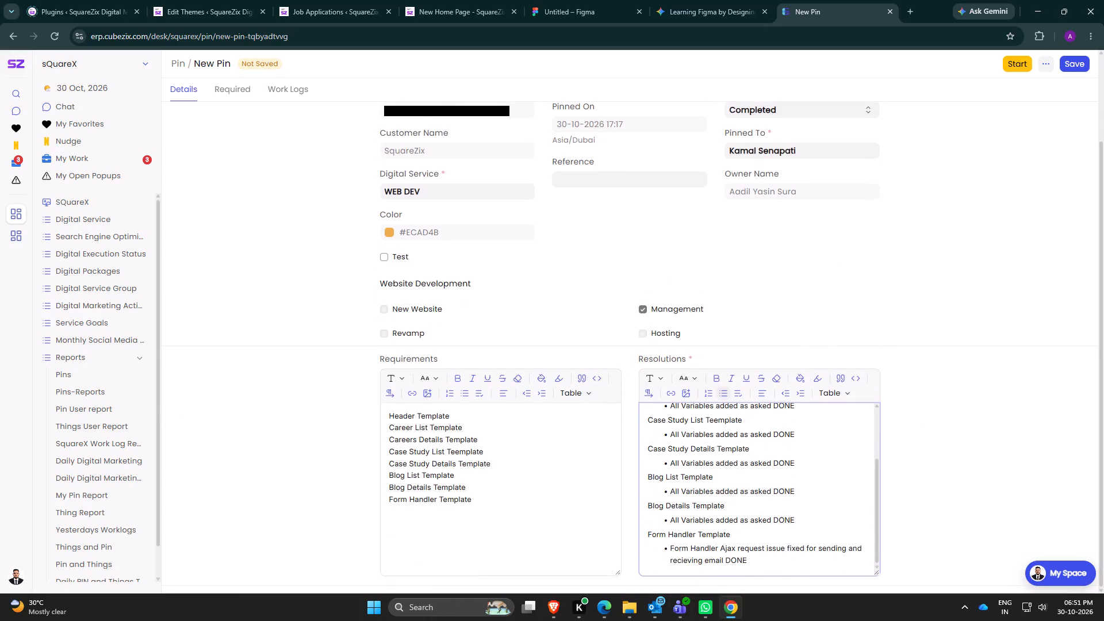
Add a second bullet "All Forms Submitted and checked its working fine DONE" under "Form Handler Template" in Resolutions.
click(757, 557)
key(Return)
text(All Forms Submitted and checked)
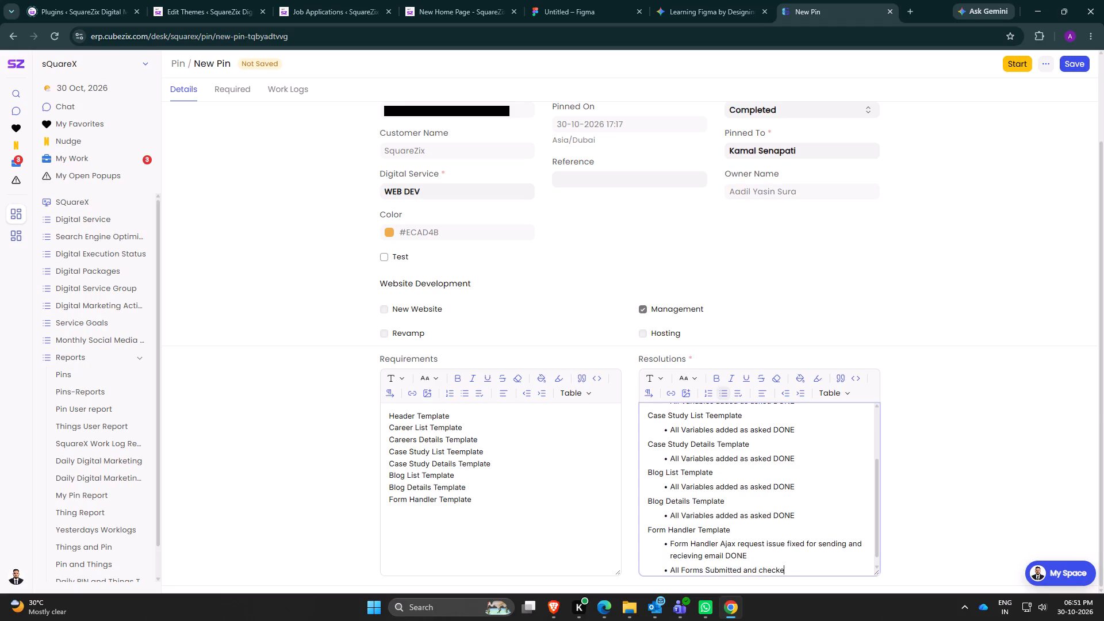
key(space)
text(its working fine)
key(space)
key(Return)
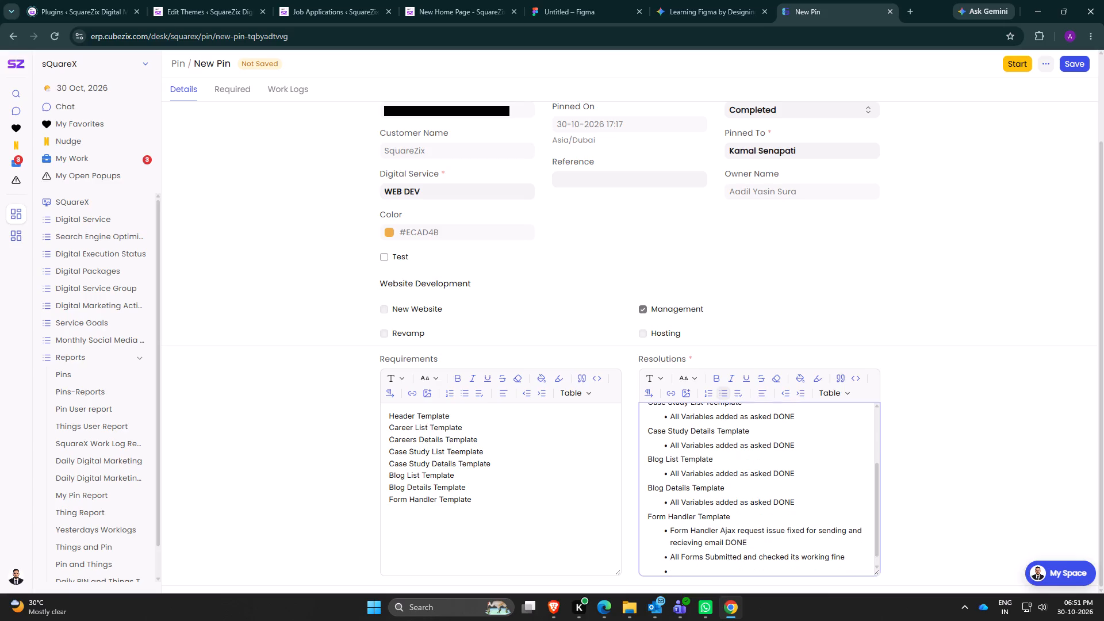
key(BackSpace)
key(BackSpace)
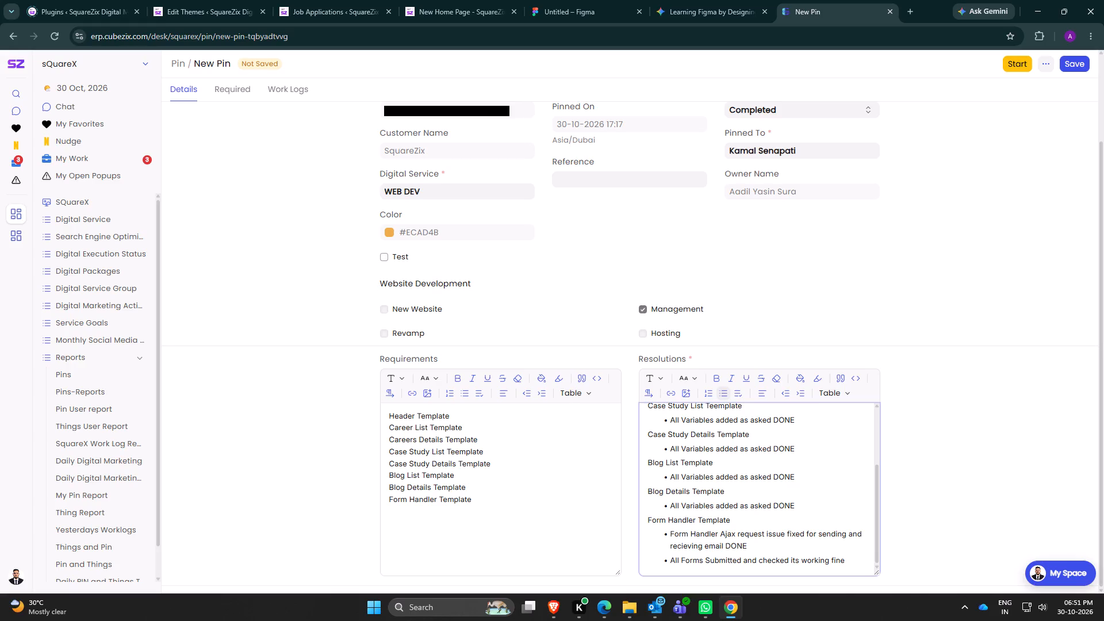
text(DONE)
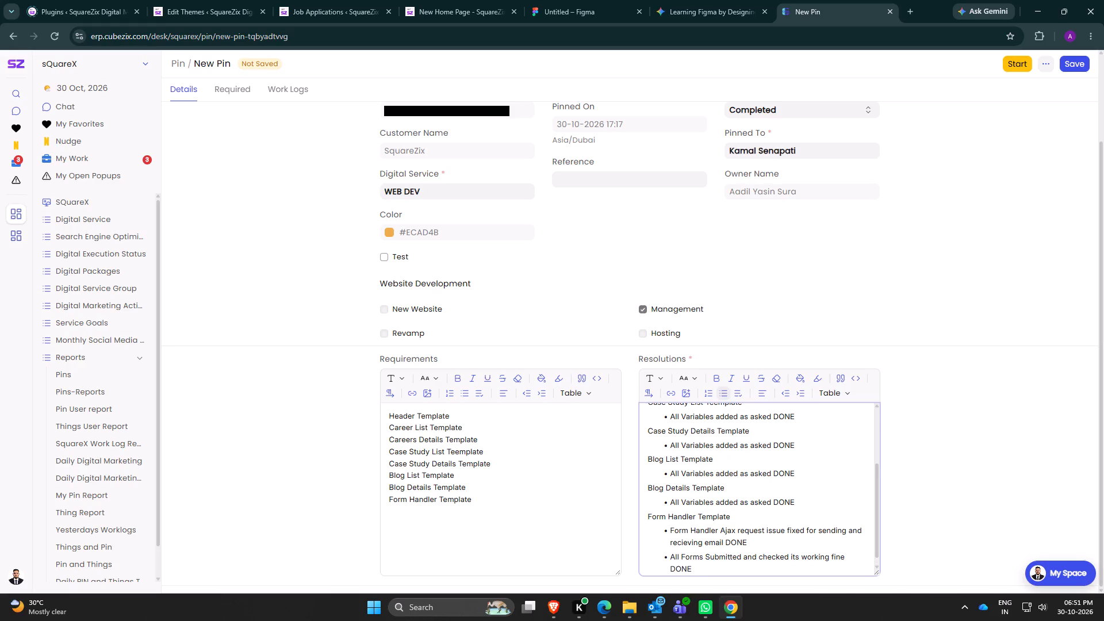
Add a work log row dated 30-10-2026 with start time 08:30 and end time 13:00.
scroll(795, 492, up, 10)
scroll(955, 411, up, 8)
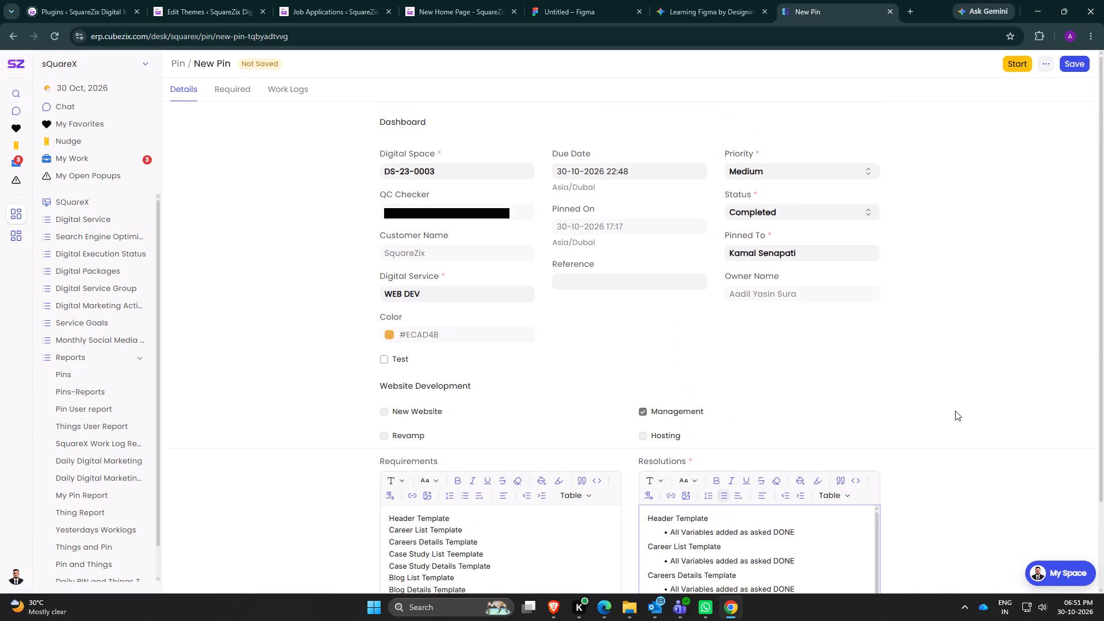
click(297, 89)
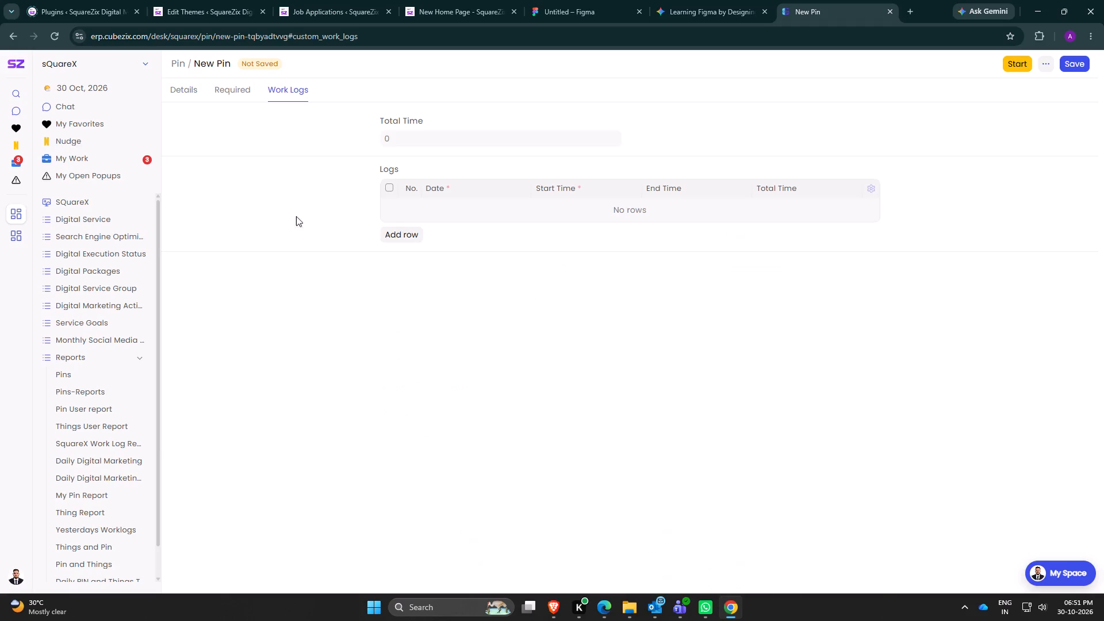
click(411, 231)
click(583, 208)
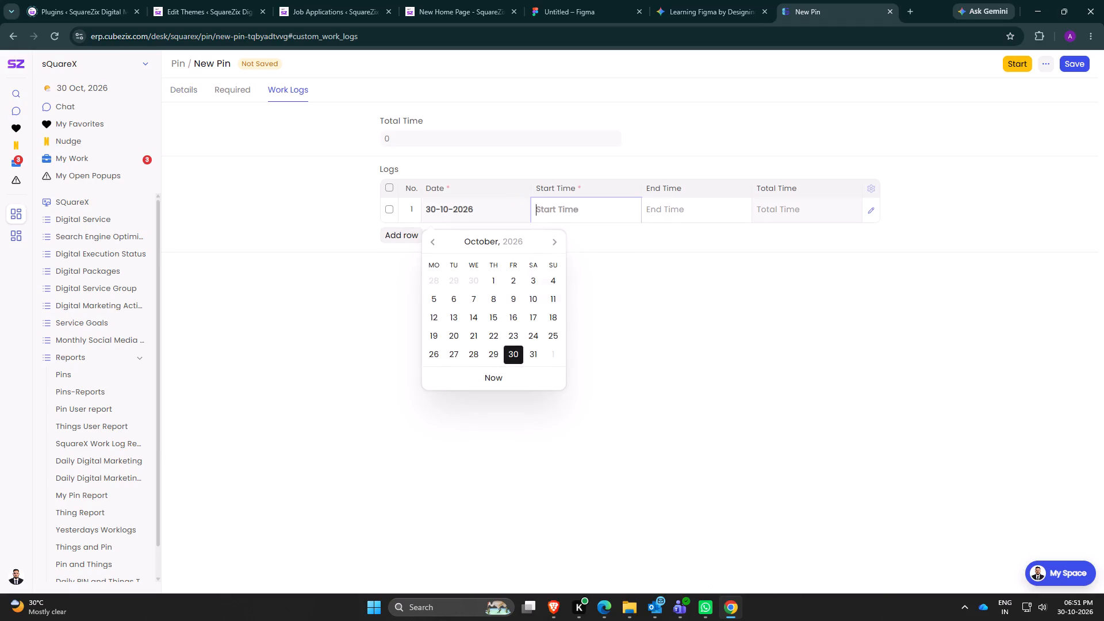
drag(643, 235, 611, 235)
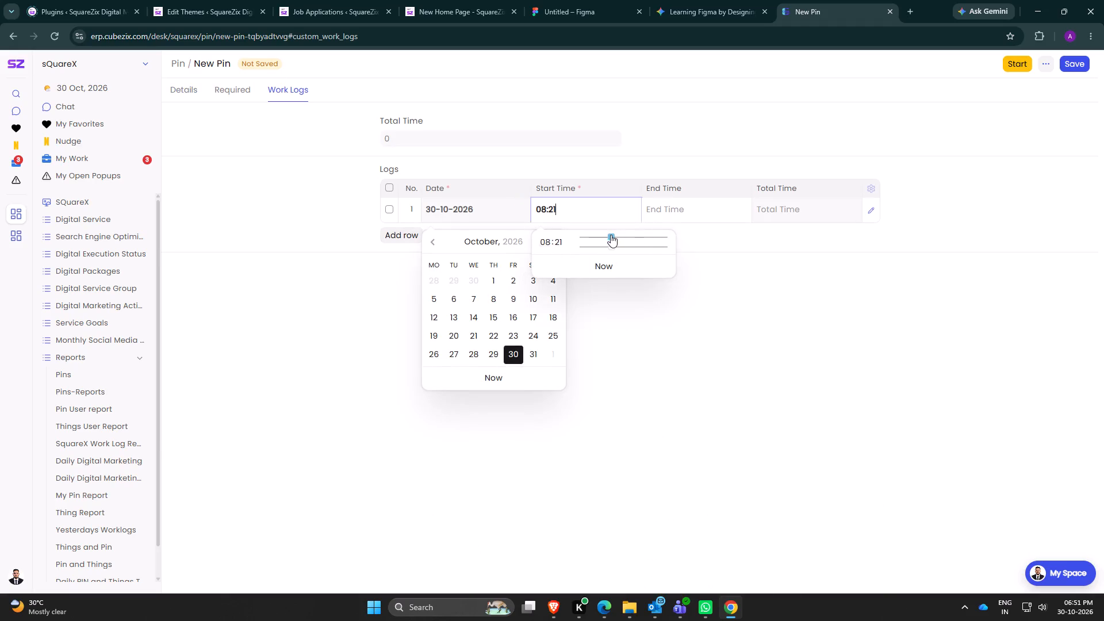
drag(613, 248, 625, 249)
click(700, 209)
drag(752, 233, 739, 236)
drag(724, 246, 666, 246)
click(657, 375)
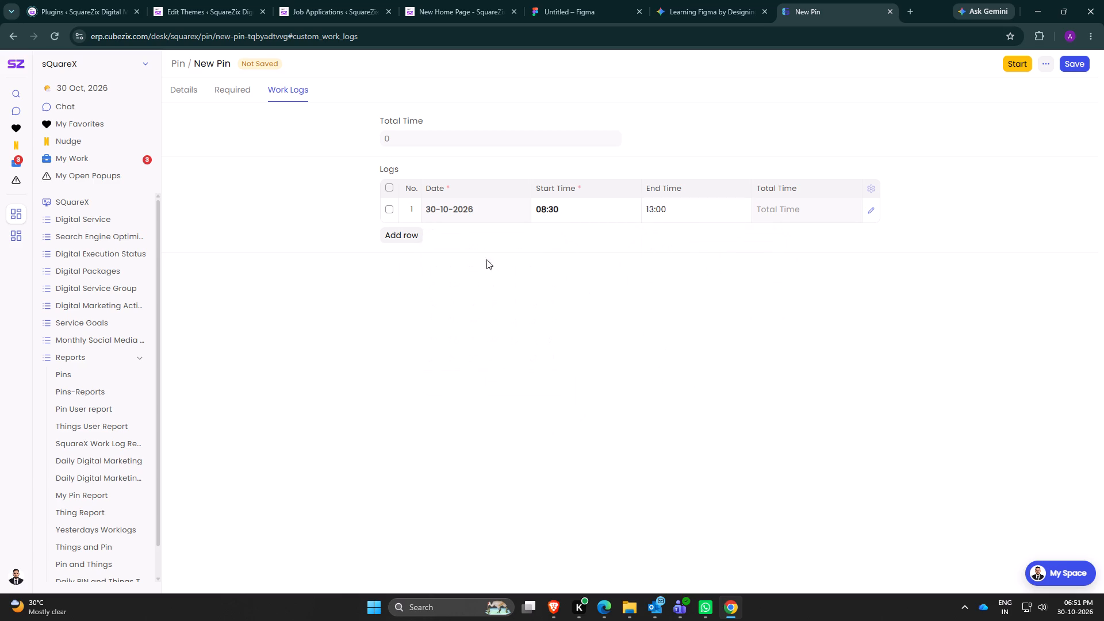
Add a second work log row dated 30-10-2026 and open its start time for entry.
click(398, 240)
click(619, 235)
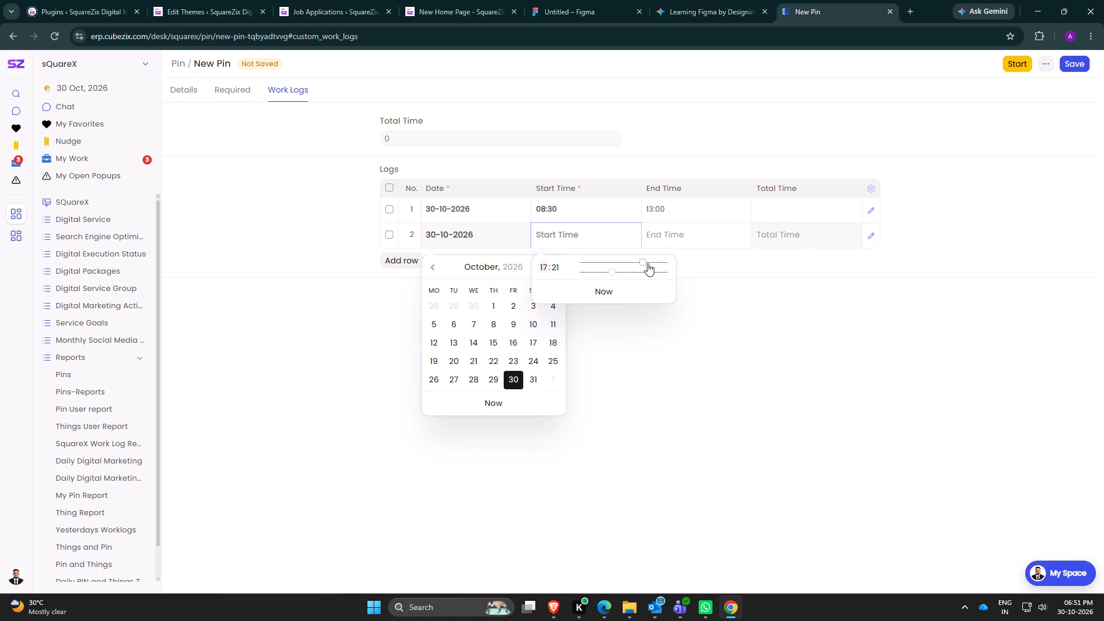
Set the second work log row's start time to 14:00 and its end time to the current time, 17:21.
drag(643, 262, 634, 262)
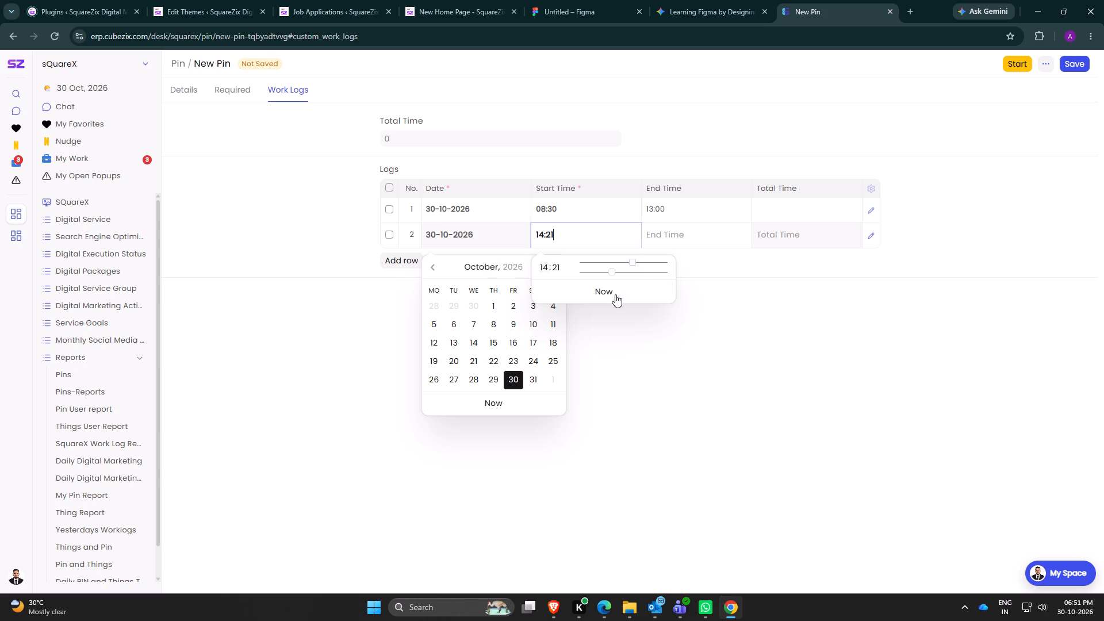
drag(613, 272, 563, 272)
click(637, 408)
click(706, 240)
click(727, 287)
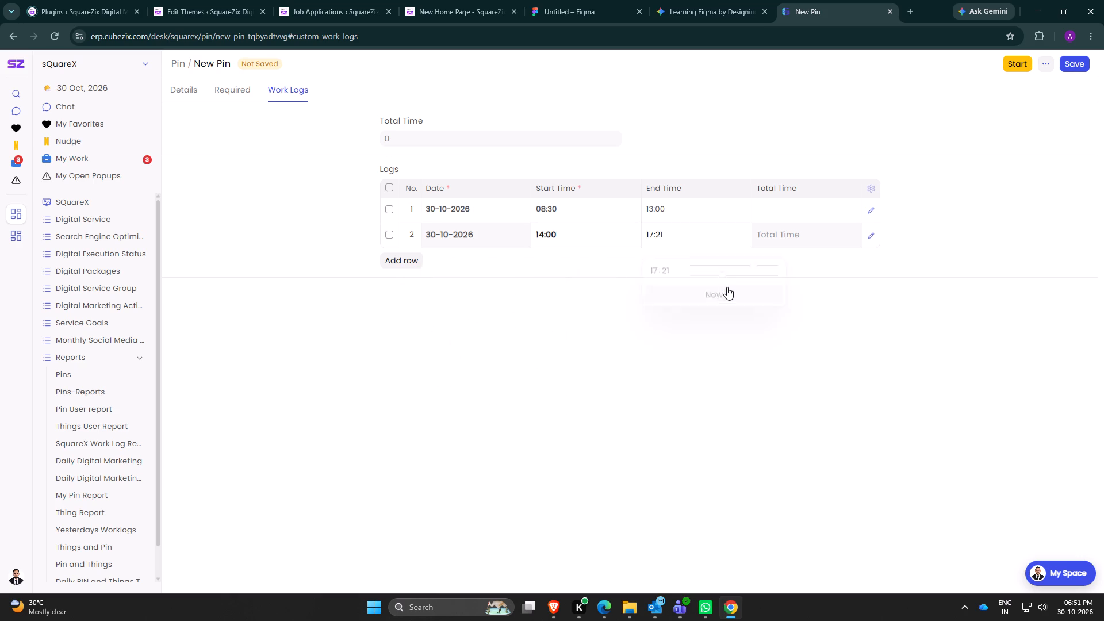
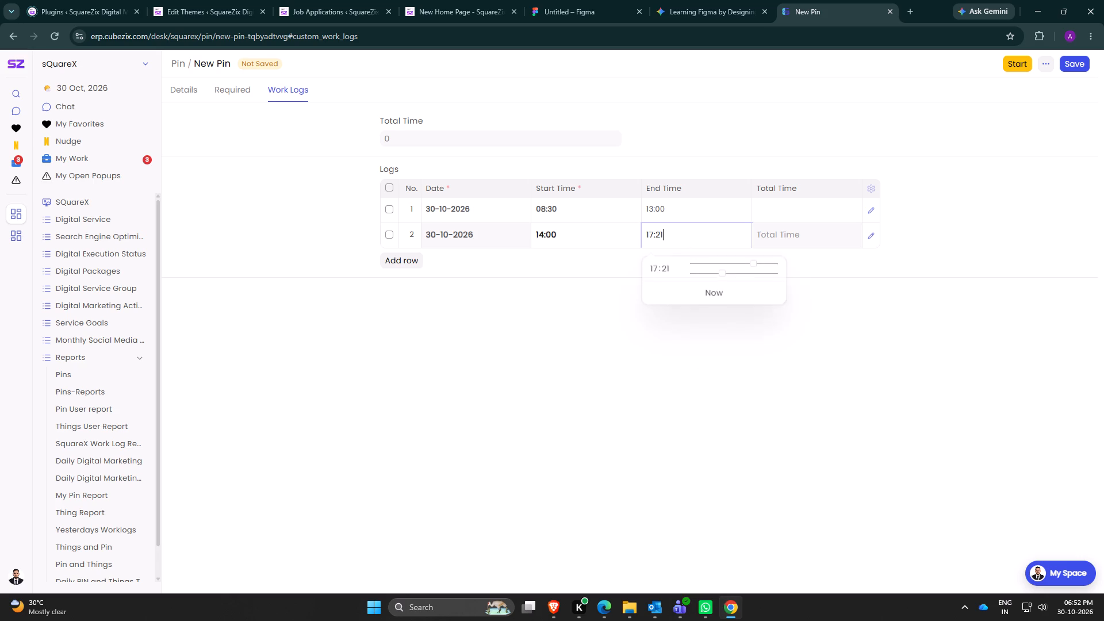
Set the end time of the second work log row to 17:22.
click(688, 297)
scroll(641, 347, up, 3)
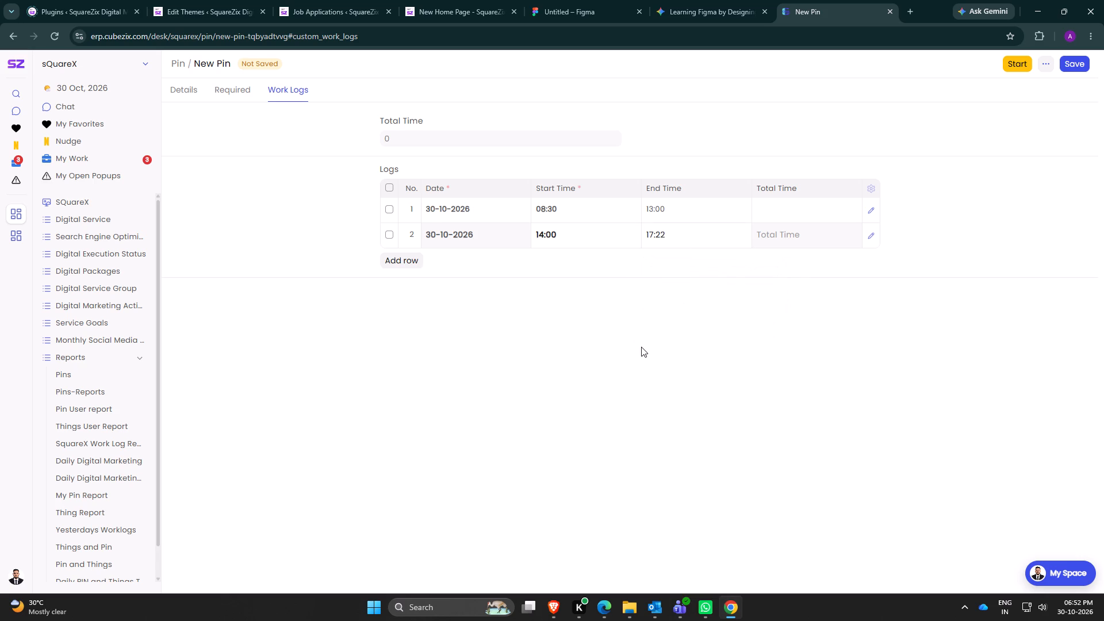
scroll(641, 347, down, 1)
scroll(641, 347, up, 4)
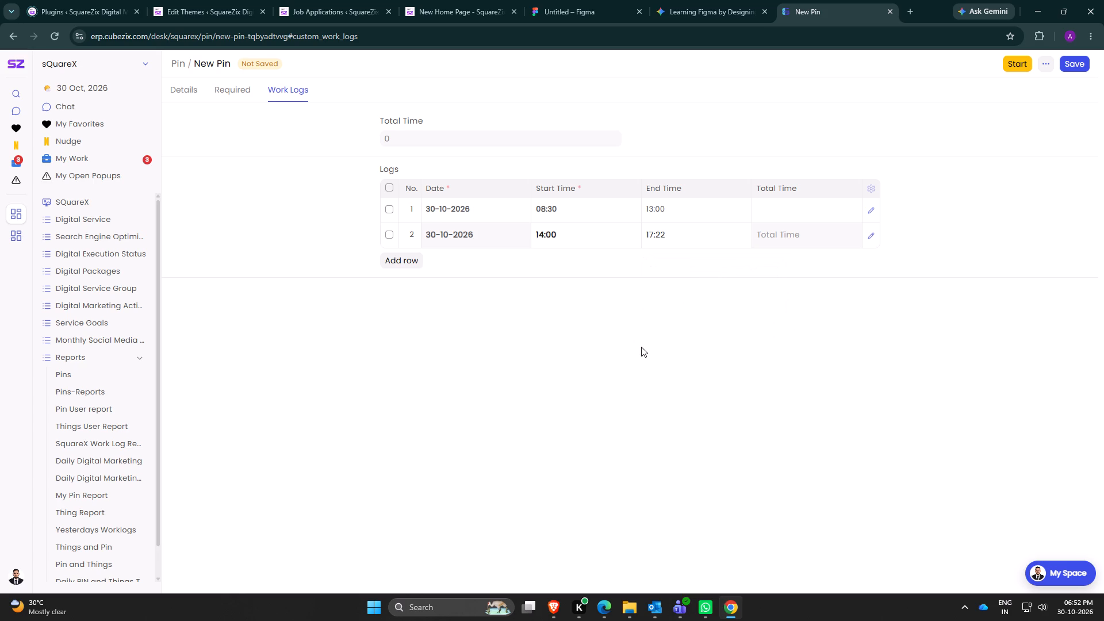
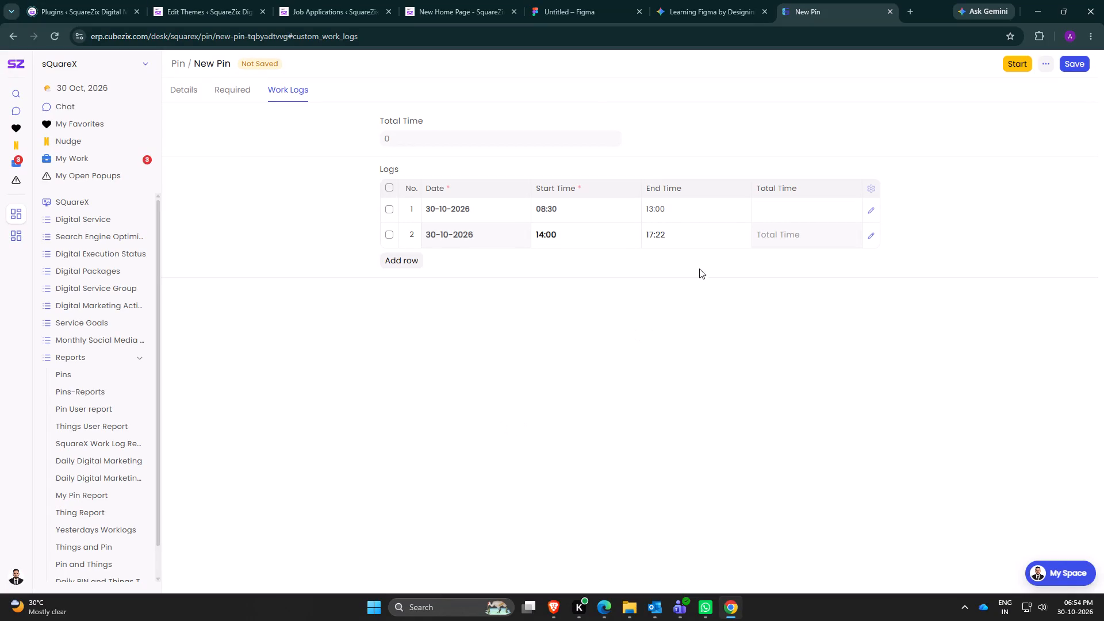
Update the end time of the second work log row to the current time, 17:24.
click(691, 235)
click(696, 296)
scroll(661, 471, down, 2)
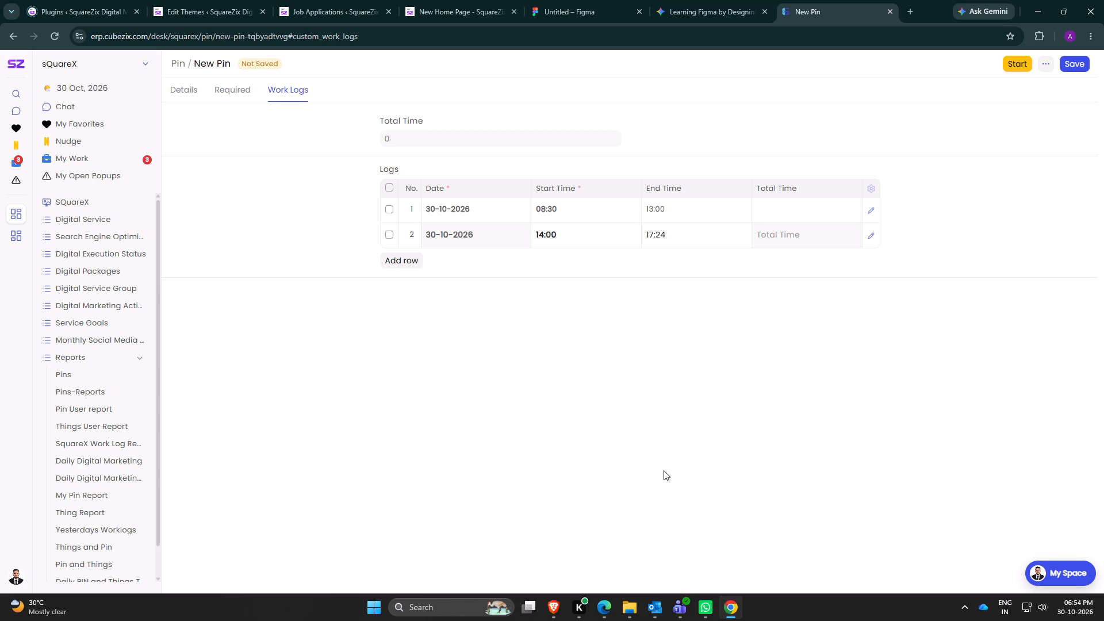
click(720, 240)
click(677, 295)
click(630, 354)
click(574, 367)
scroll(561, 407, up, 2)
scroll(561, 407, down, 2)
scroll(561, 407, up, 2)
Switch to Brave and close its window with the YouTube video.
click(549, 605)
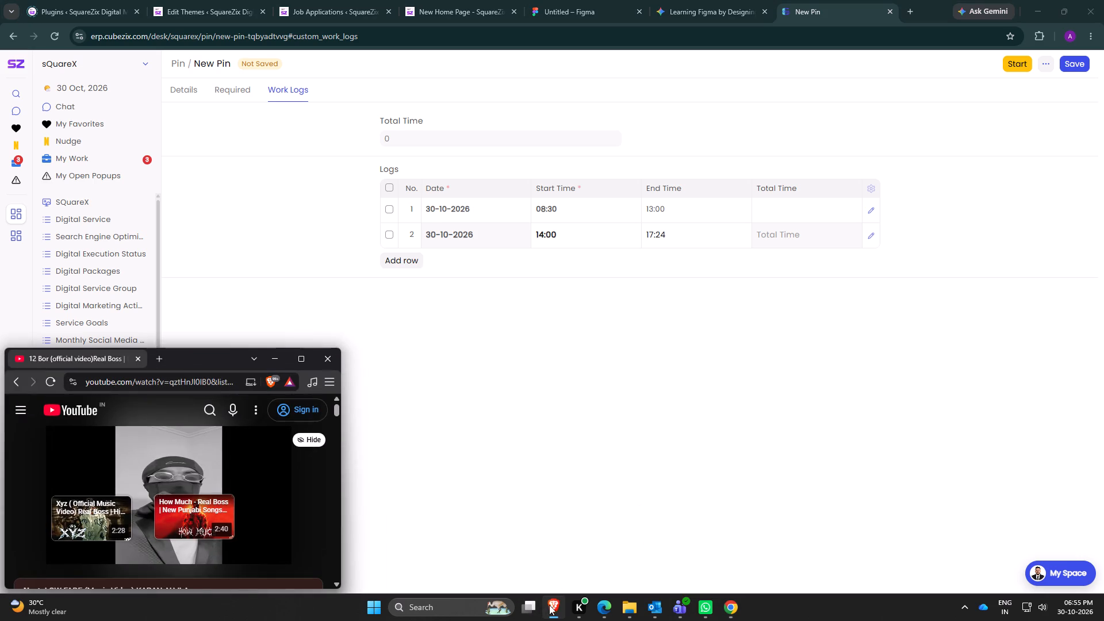
click(327, 359)
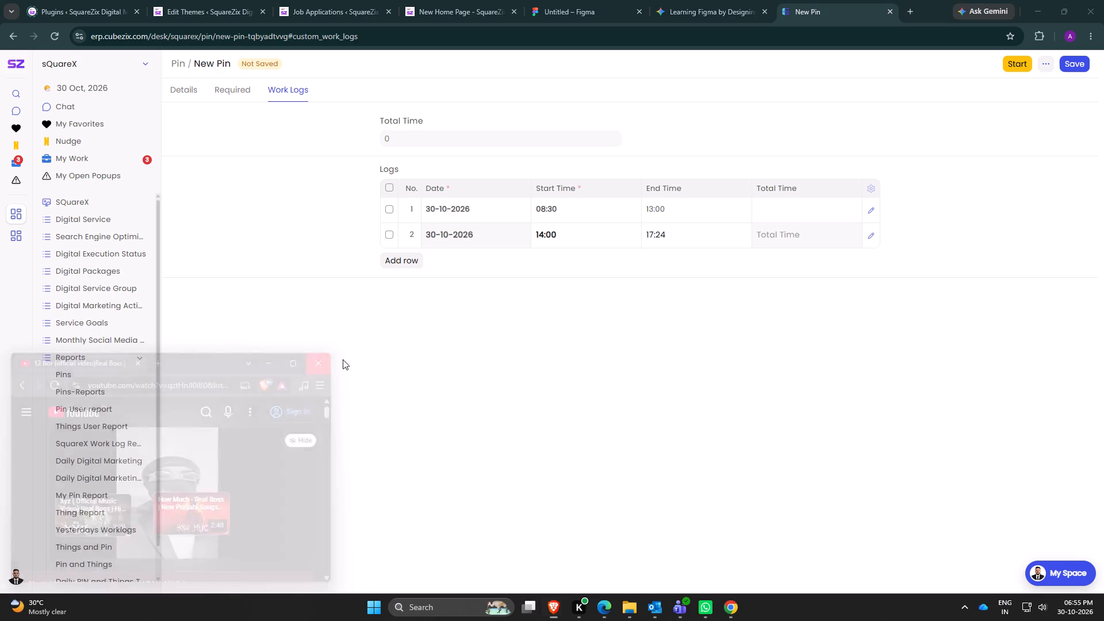
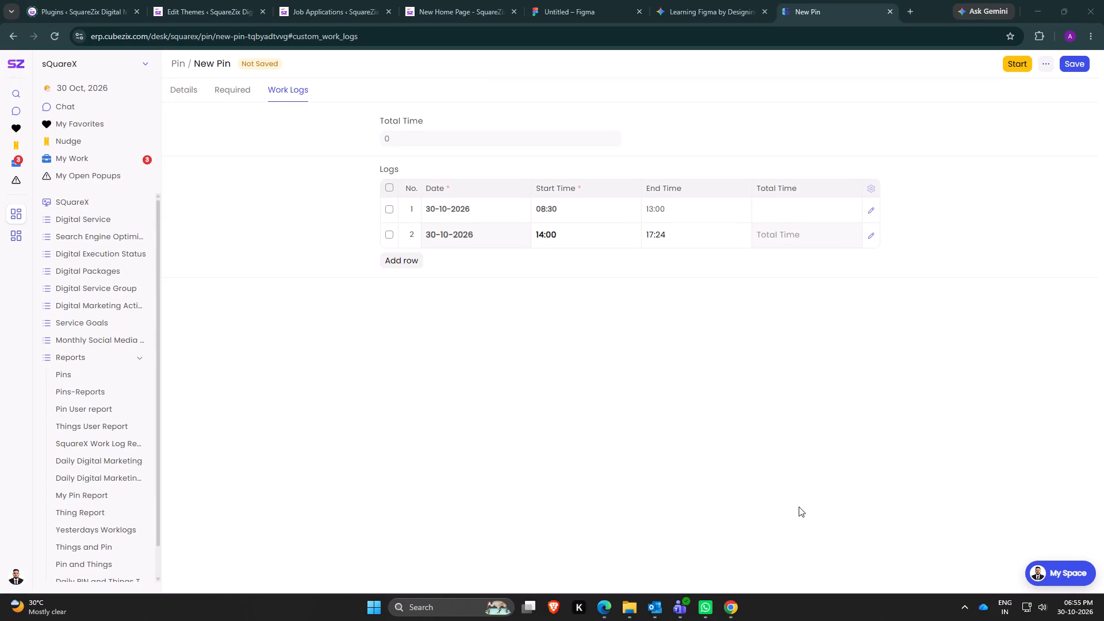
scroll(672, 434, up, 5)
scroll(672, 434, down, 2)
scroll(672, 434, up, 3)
Update the end time of the second work log row to the current time, 17:25.
click(700, 242)
click(700, 294)
click(664, 355)
scroll(670, 415, up, 3)
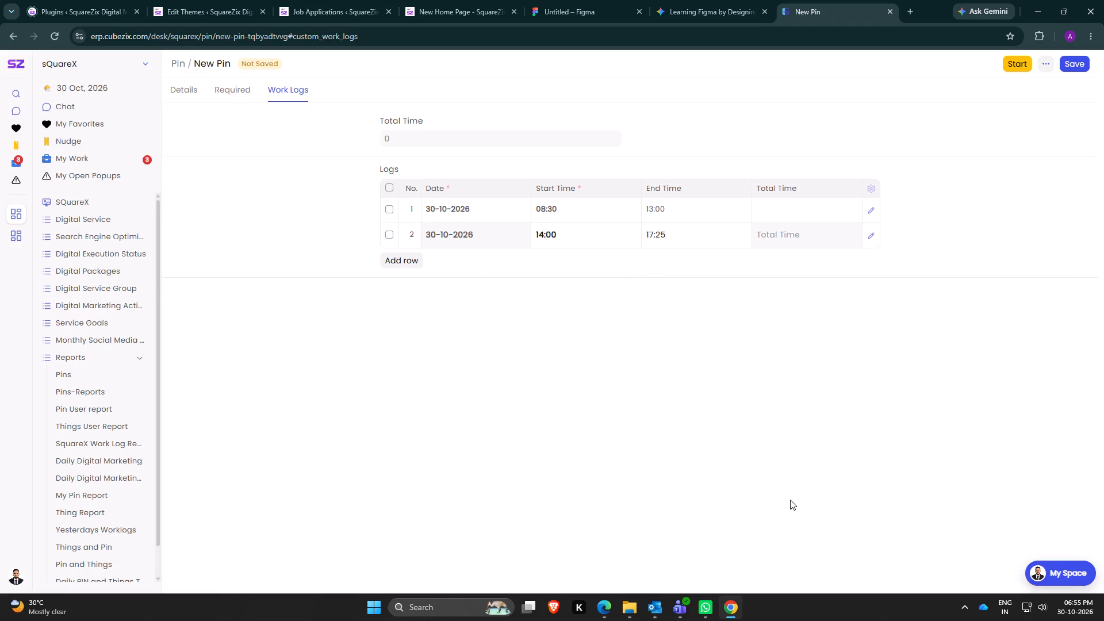
Review the new pin's details, checking the Requirements list against the Resolutions entries through the Form Handler Template.
click(190, 90)
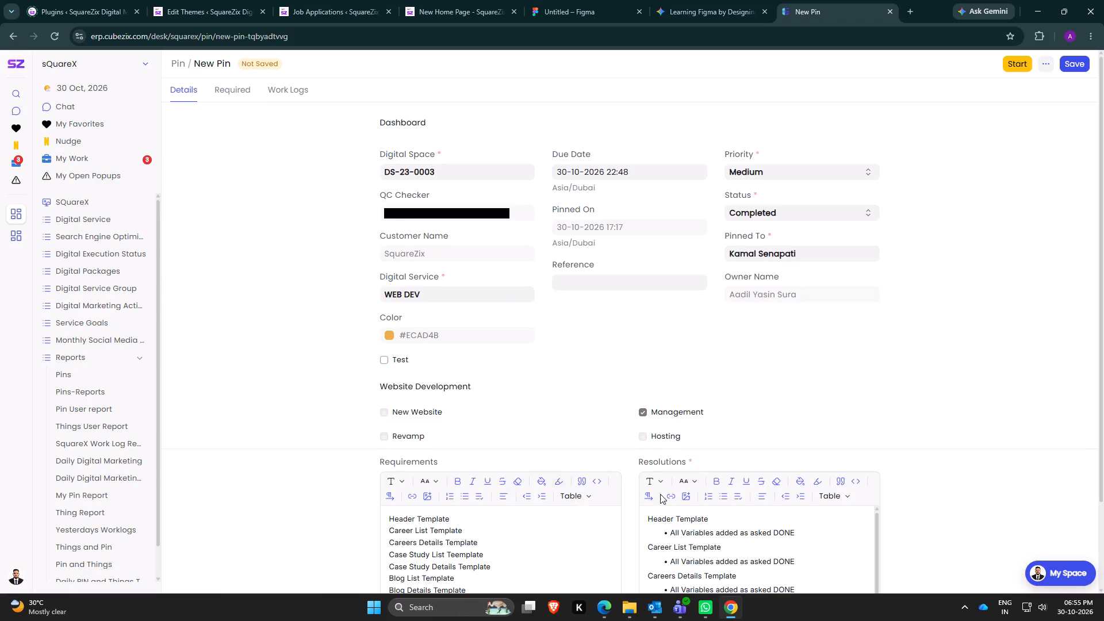
scroll(660, 494, down, 4)
scroll(747, 462, down, 2)
scroll(849, 448, down, 4)
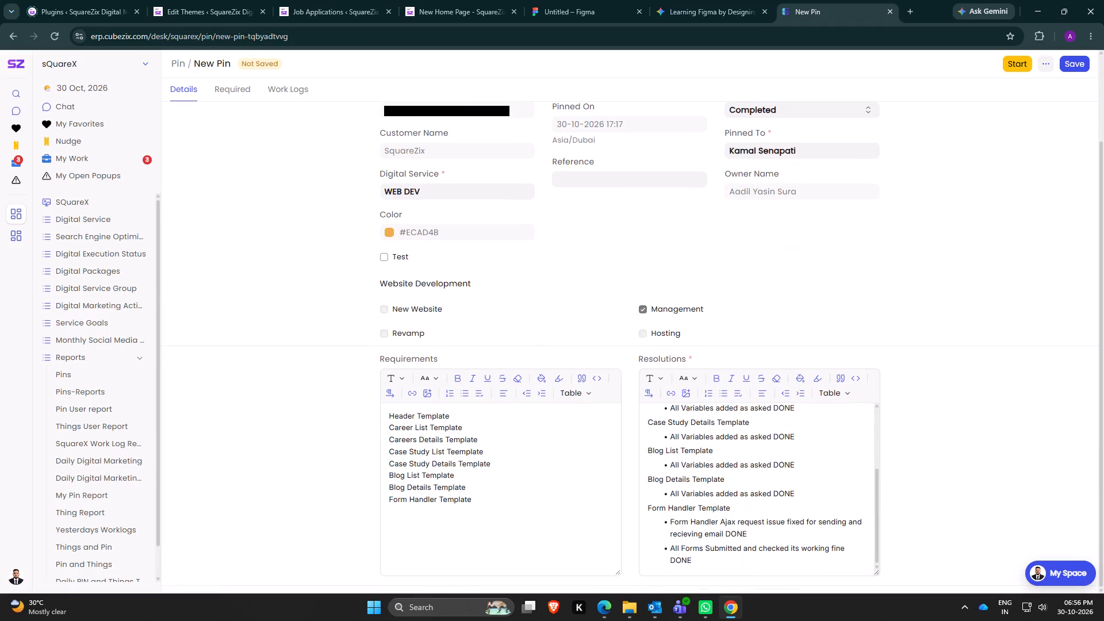
scroll(826, 522, down, 3)
scroll(735, 573, down, 2)
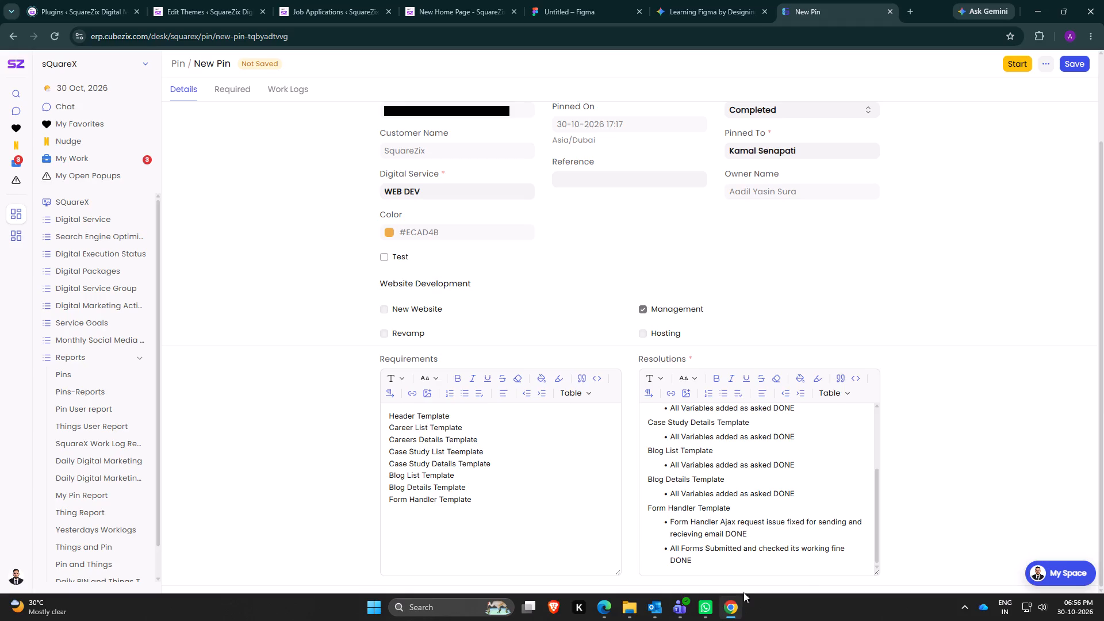
scroll(939, 550, down, 4)
scroll(789, 519, up, 11)
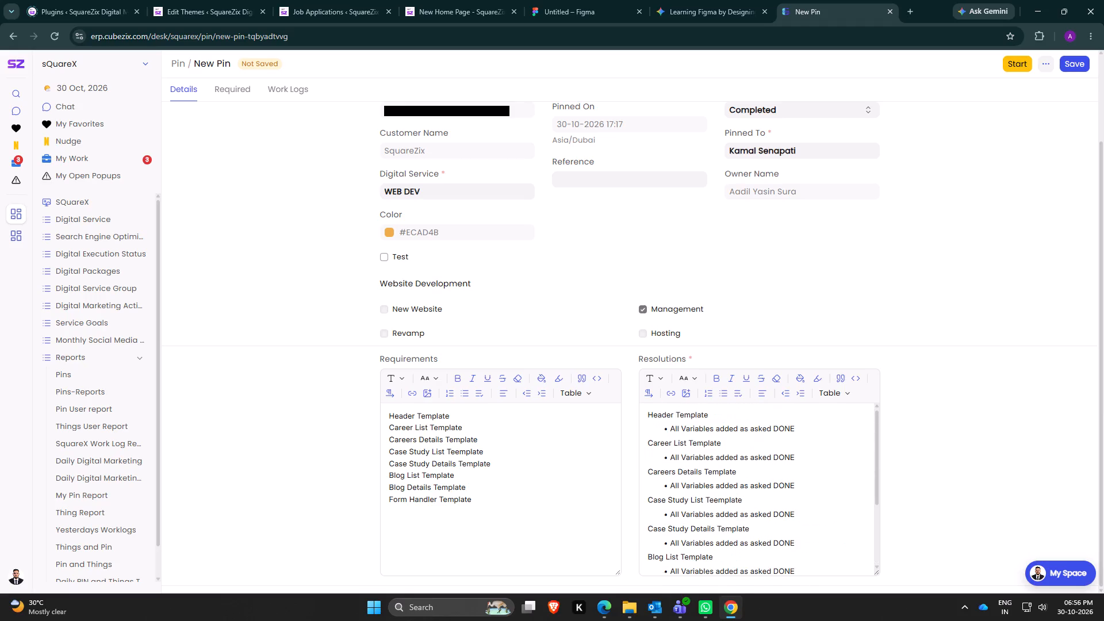
scroll(814, 472, down, 10)
scroll(968, 461, down, 2)
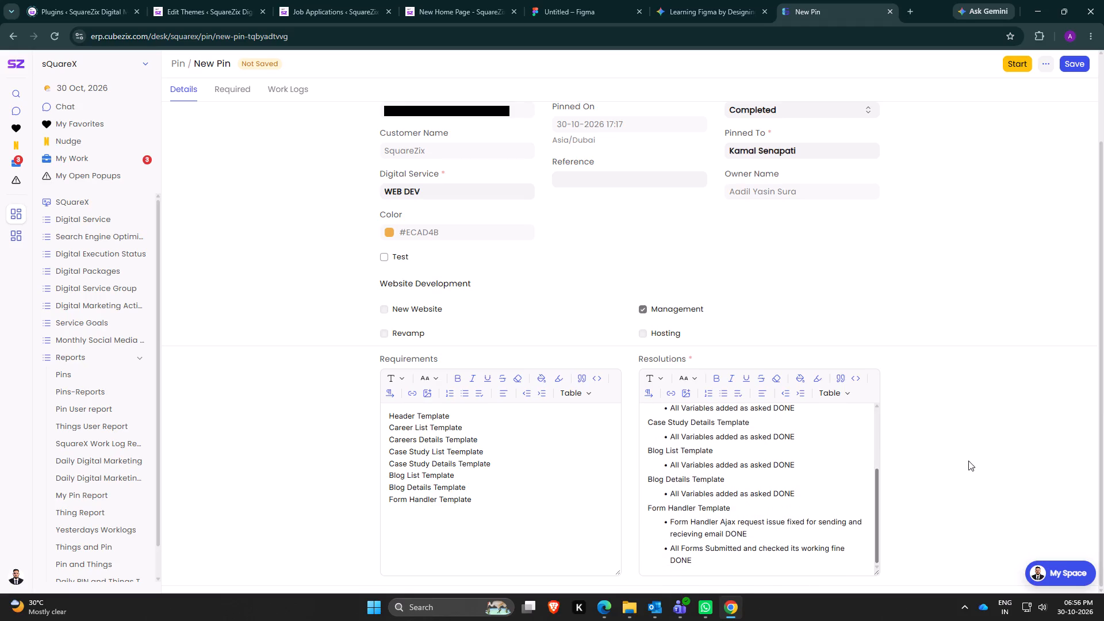
scroll(971, 522, up, 4)
scroll(971, 522, down, 7)
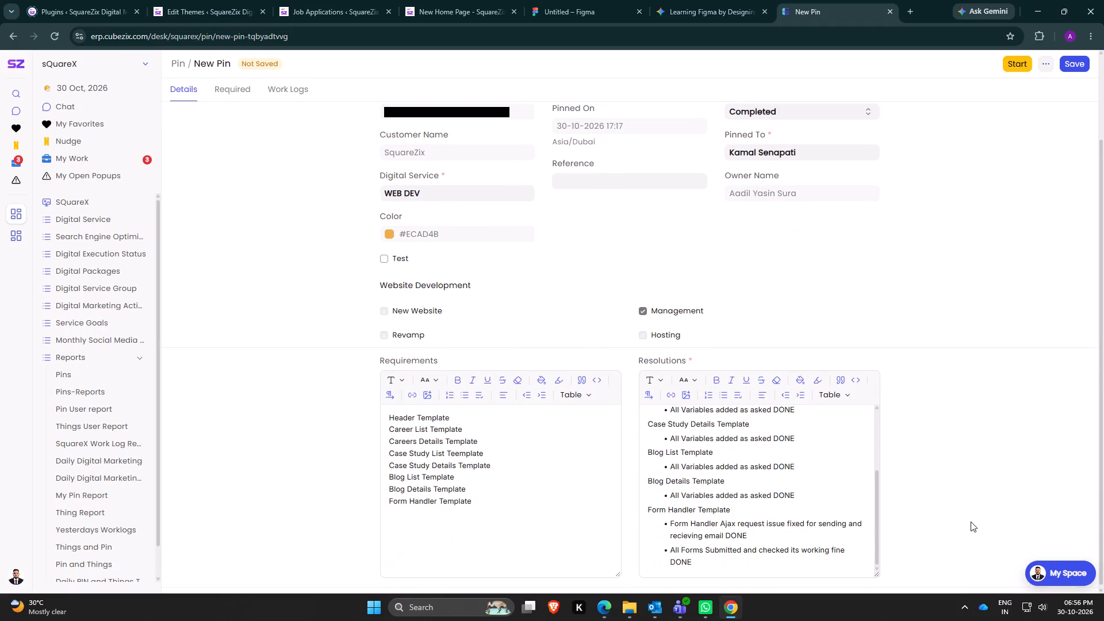
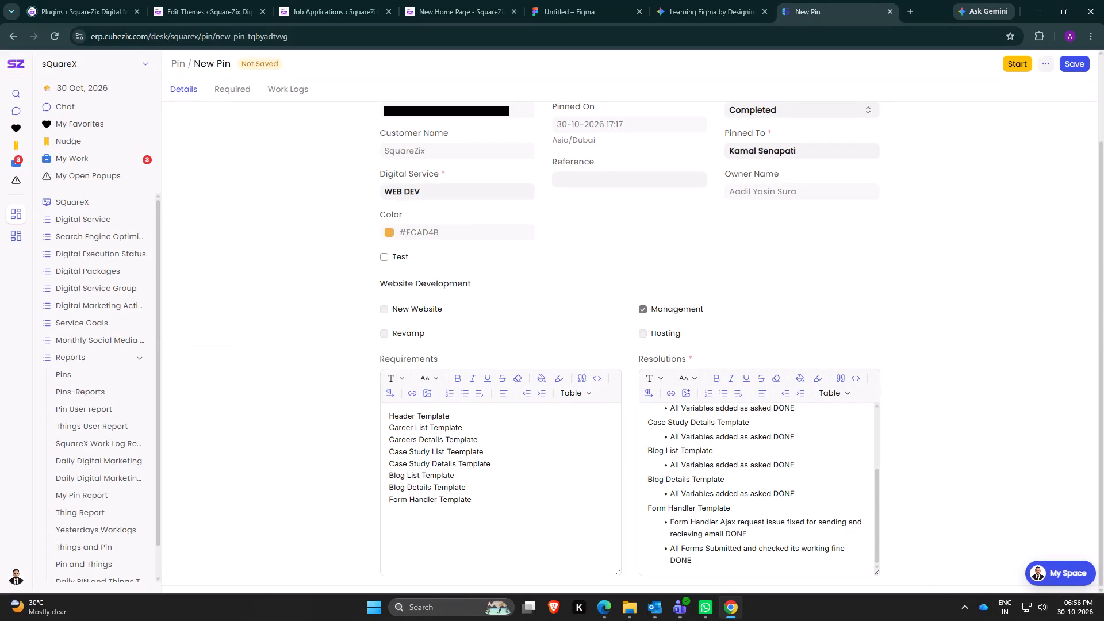
Recheck the unsaved pin's dashboard fields and Website Development options above the Requirements and Resolutions entries.
scroll(736, 452, up, 5)
scroll(716, 252, up, 2)
scroll(697, 341, up, 1)
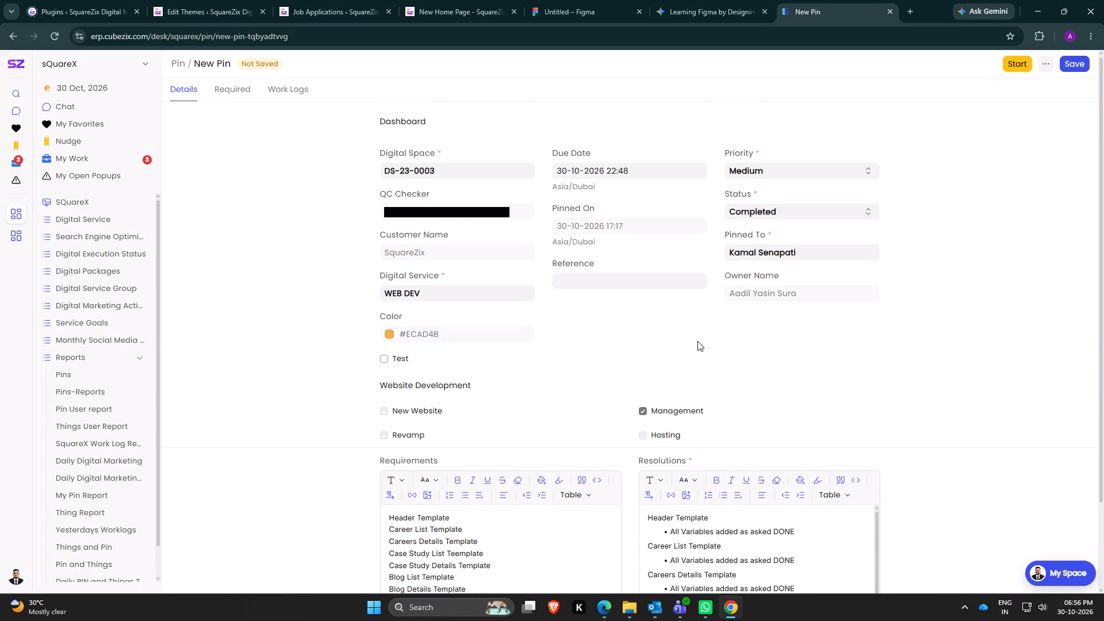
scroll(697, 341, up, 1)
scroll(647, 390, up, 2)
scroll(647, 390, down, 1)
scroll(647, 390, up, 2)
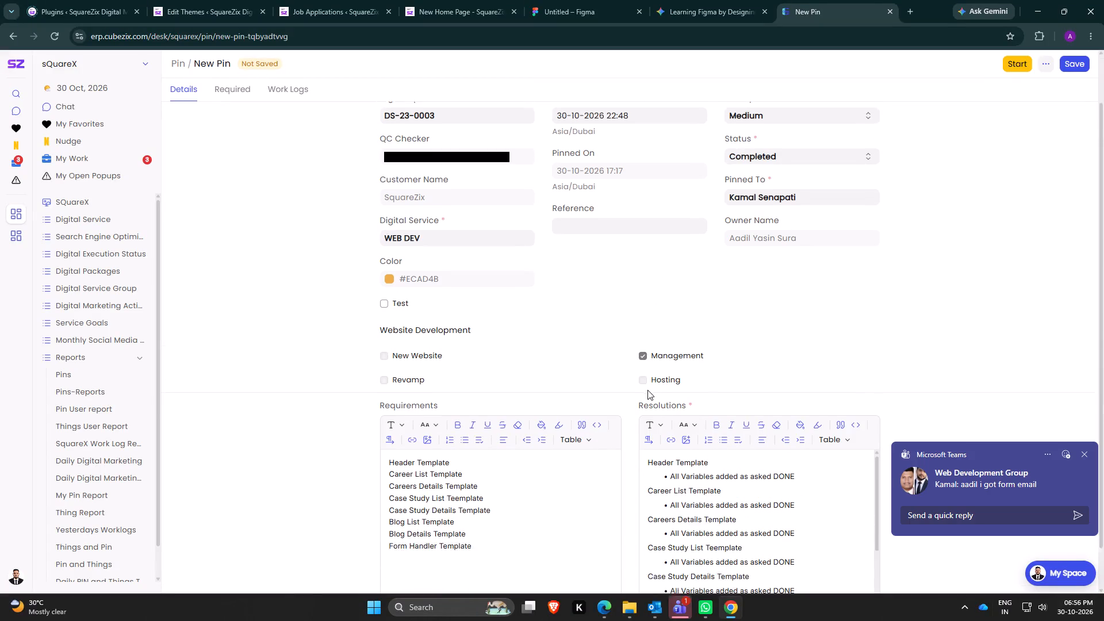
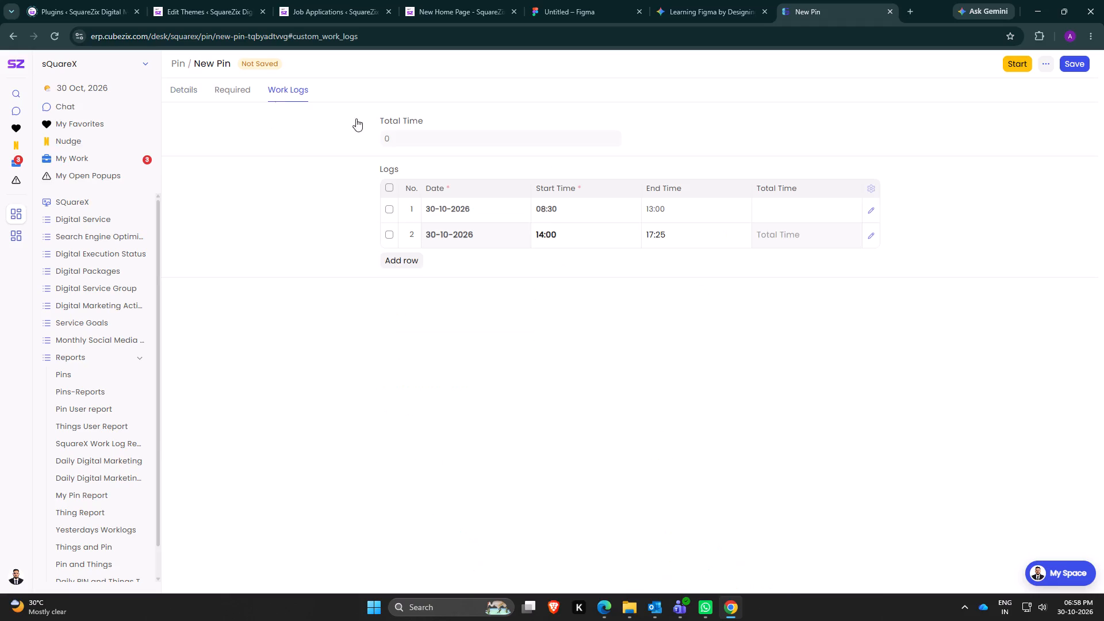
Set the end time of the second work log row, starting at 14:00, to 17:28.
click(700, 236)
click(693, 292)
Save the new pin with its completed details and work logs.
click(1076, 68)
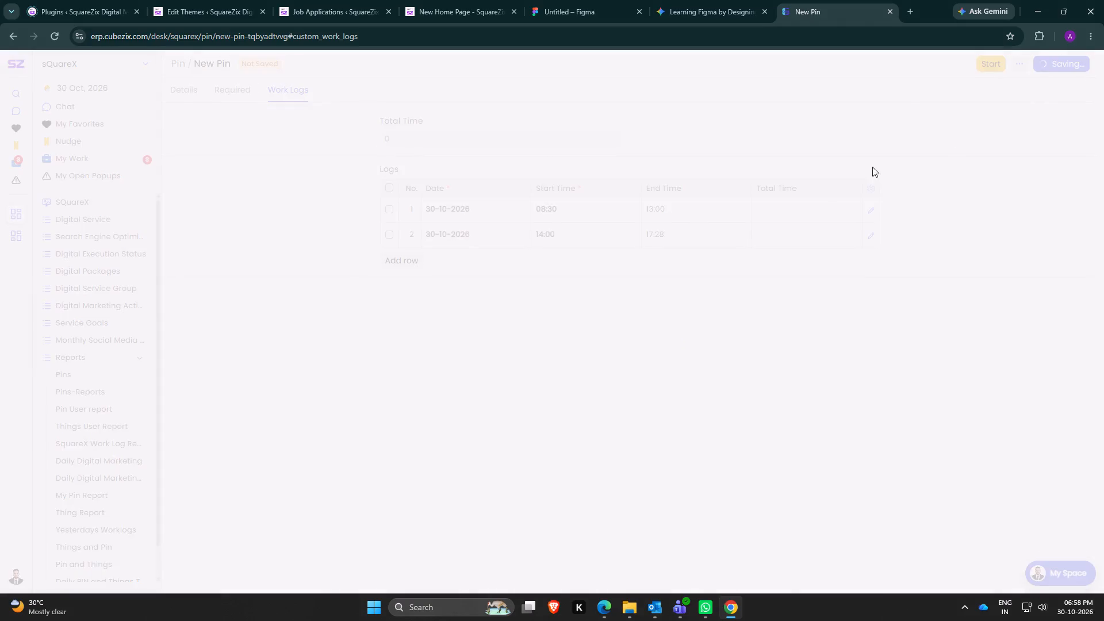
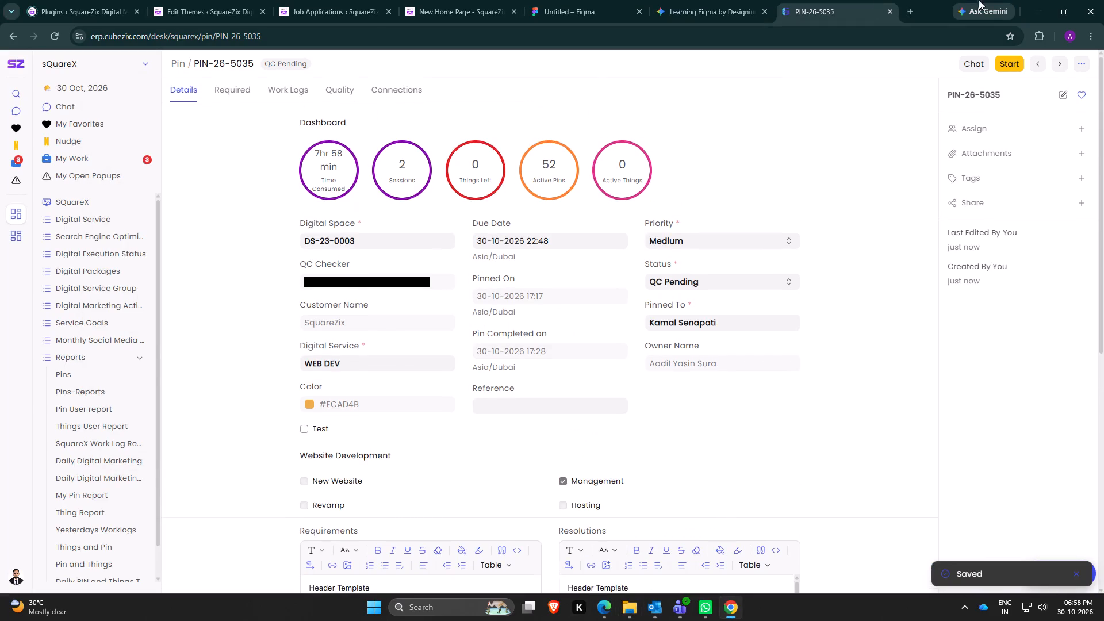
Close the PIN-26-5035, Learning Figma, SquareZix New Home Page and Untitled Figma browser tabs.
click(892, 9)
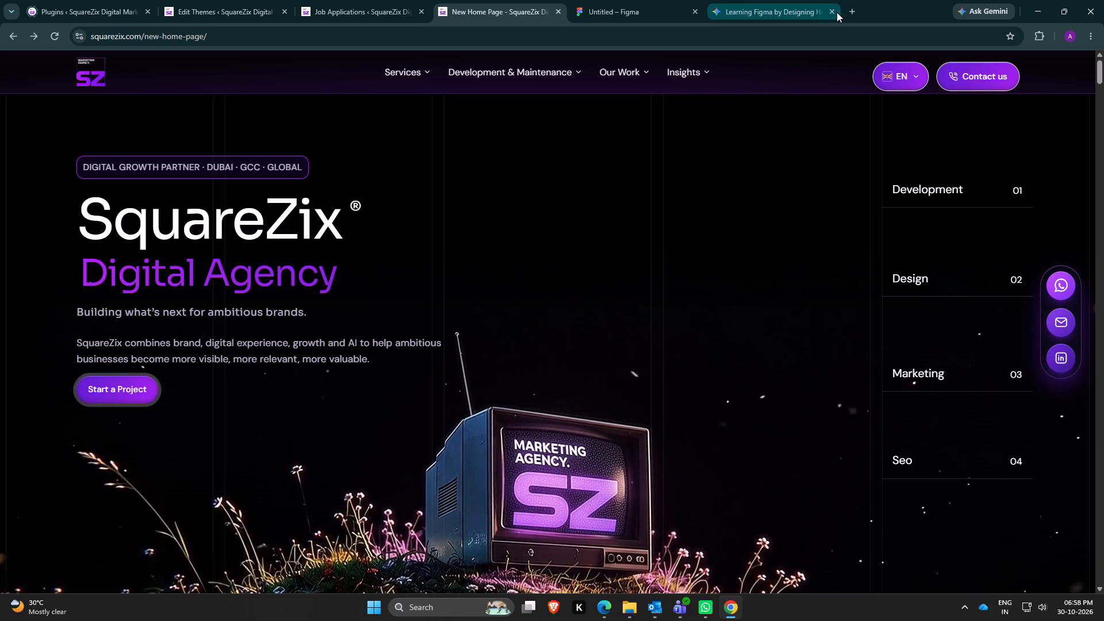
click(831, 10)
click(700, 13)
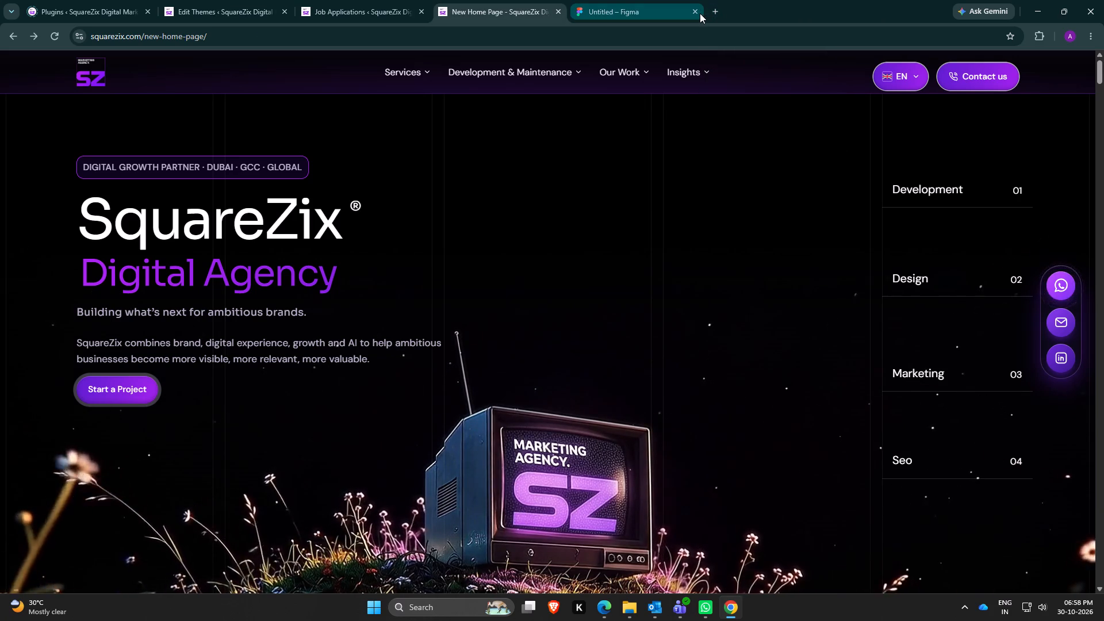
click(561, 11)
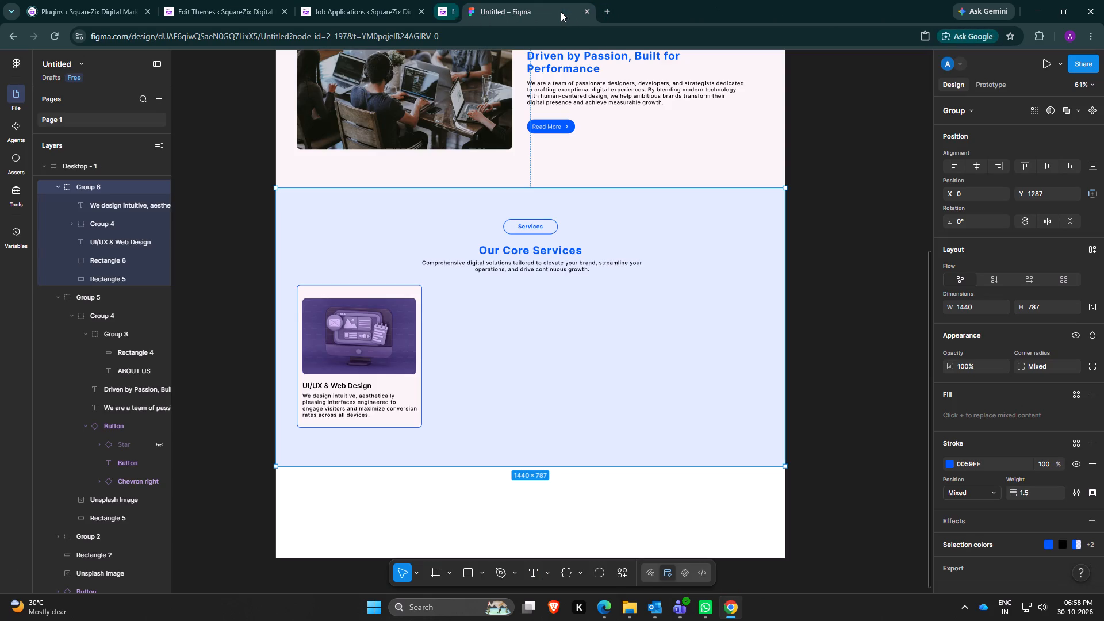
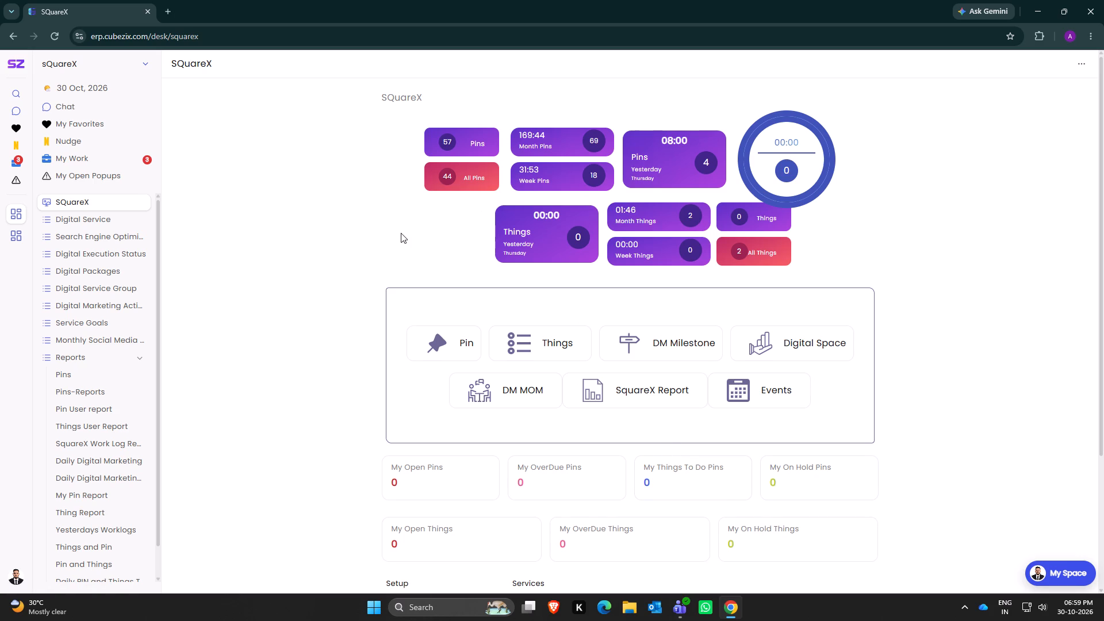
key(ctrl+shift+r)
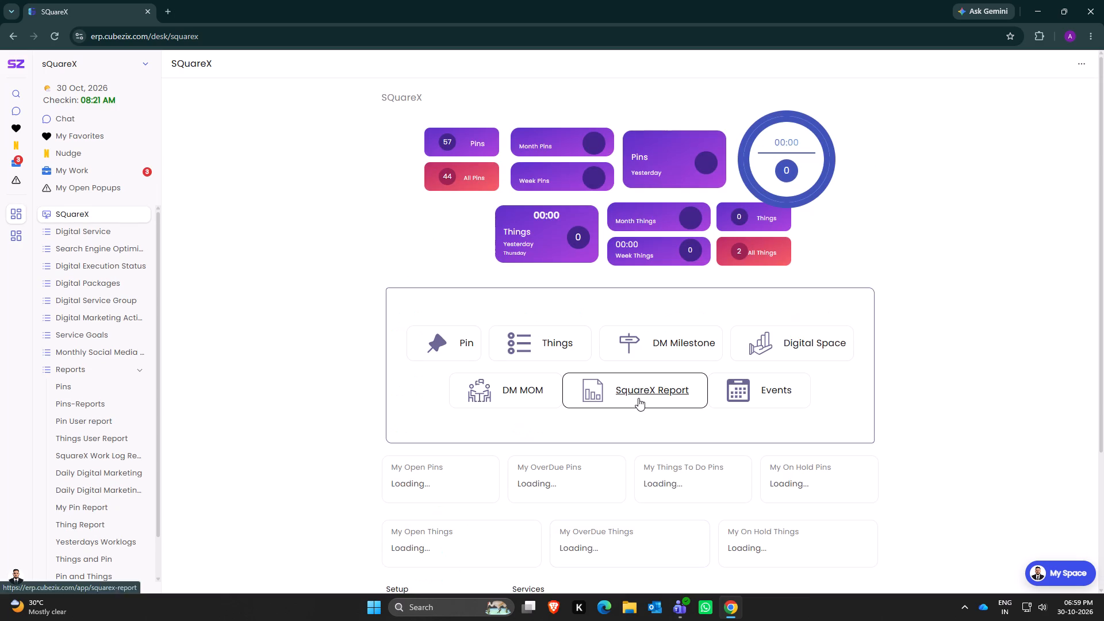
Open the My Open Pins list, clear its status filter, and filter Pinned To by the signed-in user.
scroll(638, 398, down, 2)
click(401, 356)
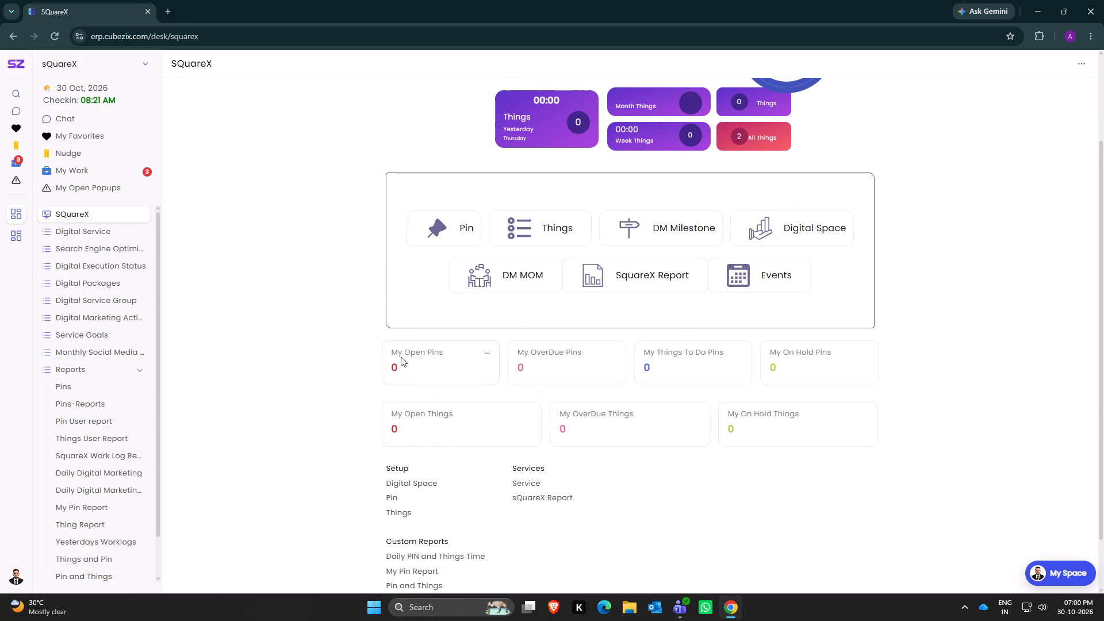
click(394, 365)
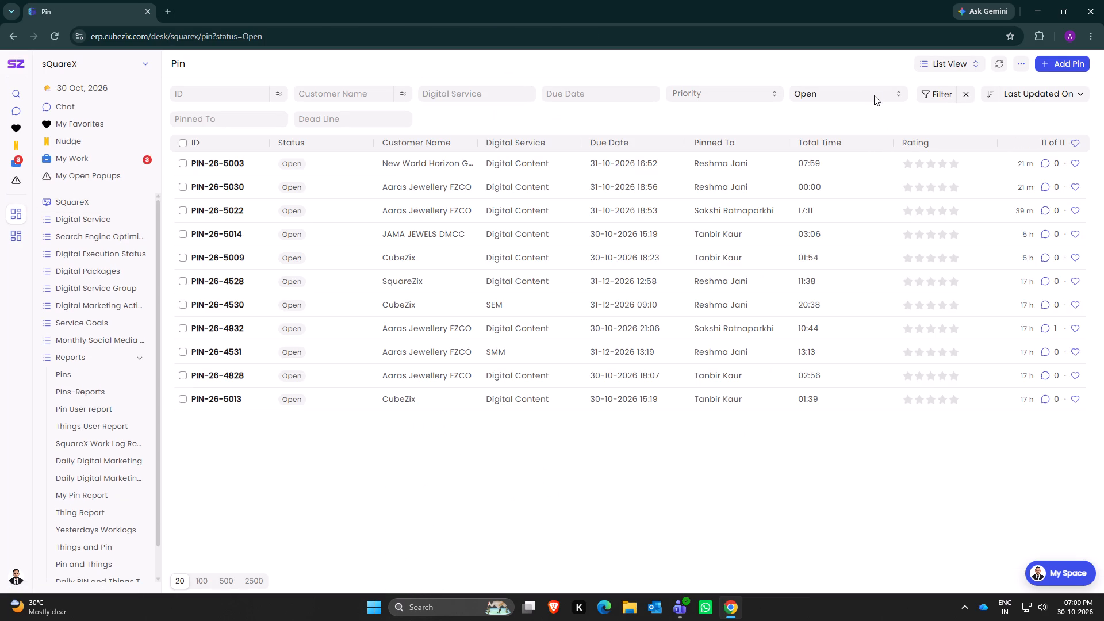
click(875, 94)
click(838, 108)
click(204, 122)
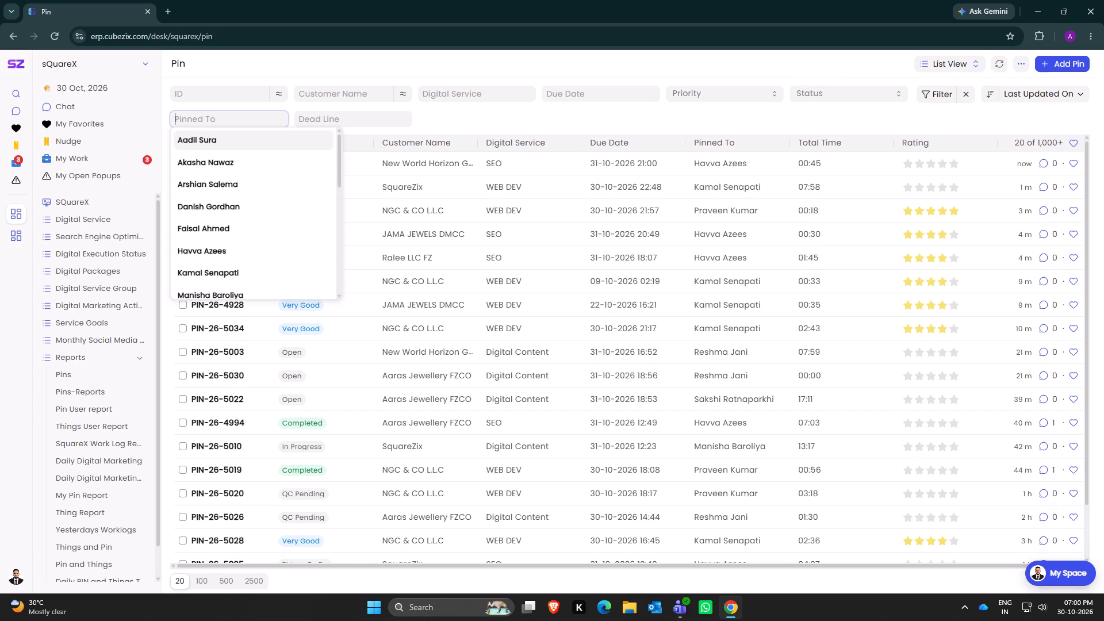
click(210, 143)
Filter the pins by Created On between 29-10-2026 and 30-10-2026 and review the matching pins.
click(928, 97)
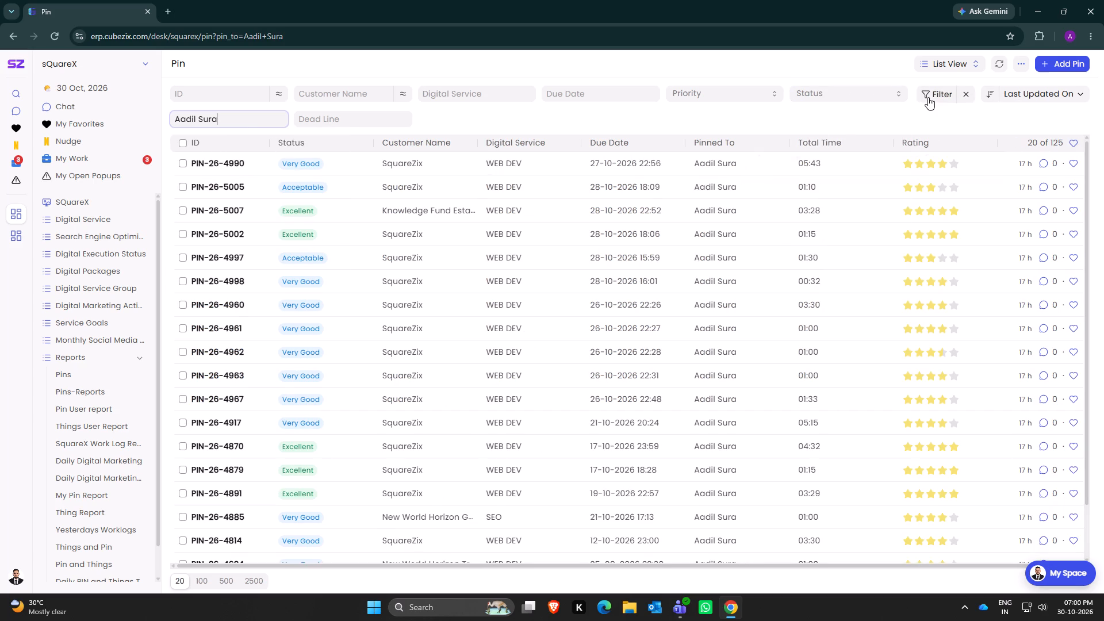
click(779, 124)
key(BackSpace)
key(BackSpace)
text(crea)
click(762, 168)
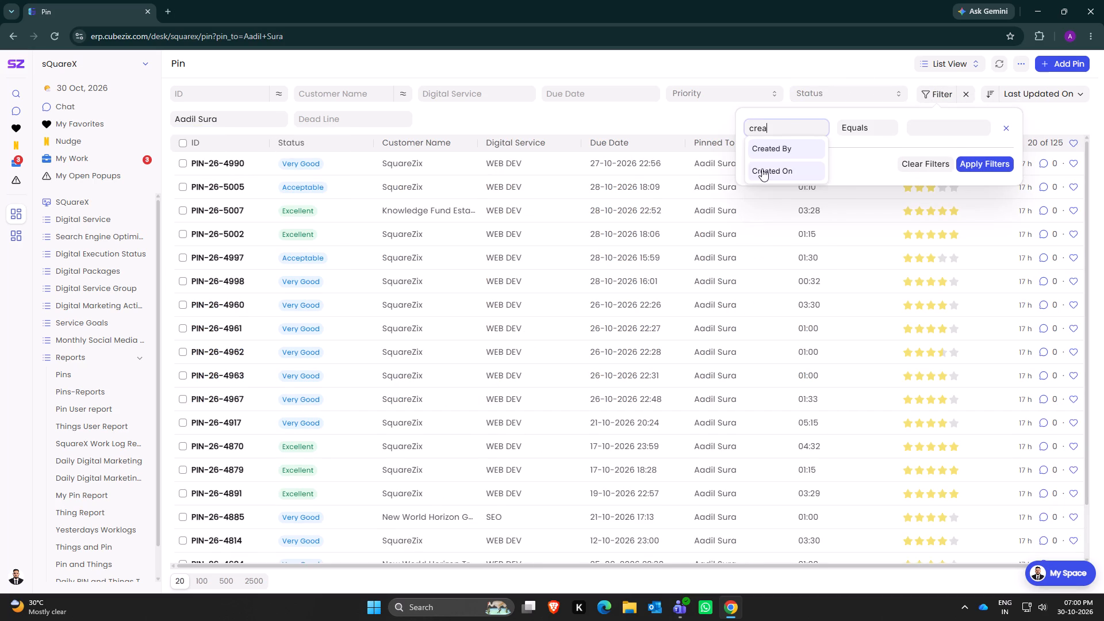
click(957, 128)
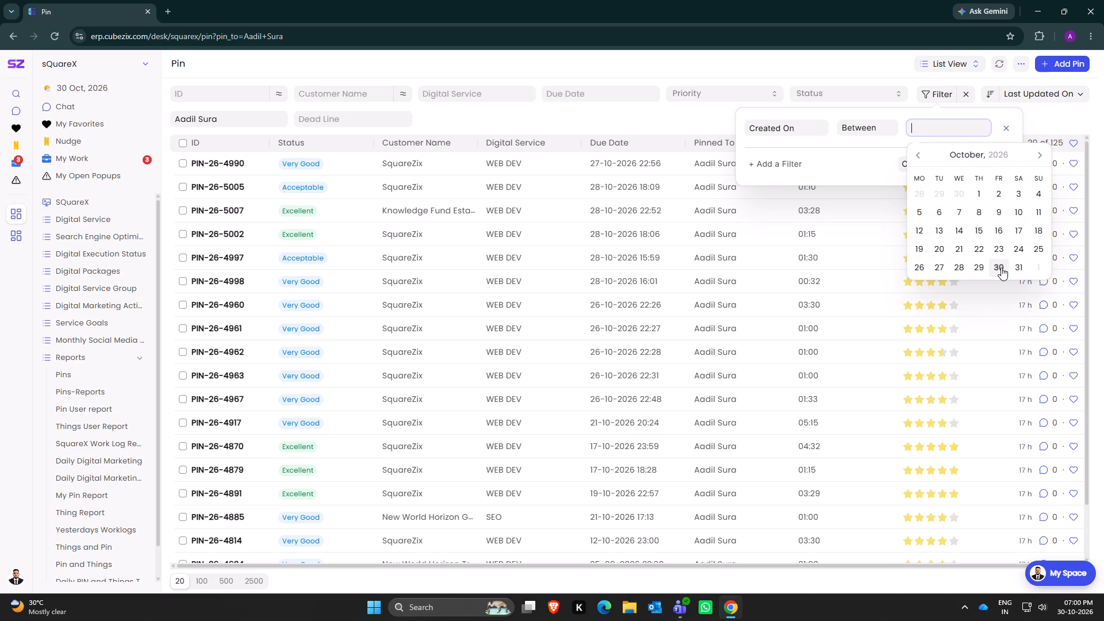
click(1001, 267)
click(984, 271)
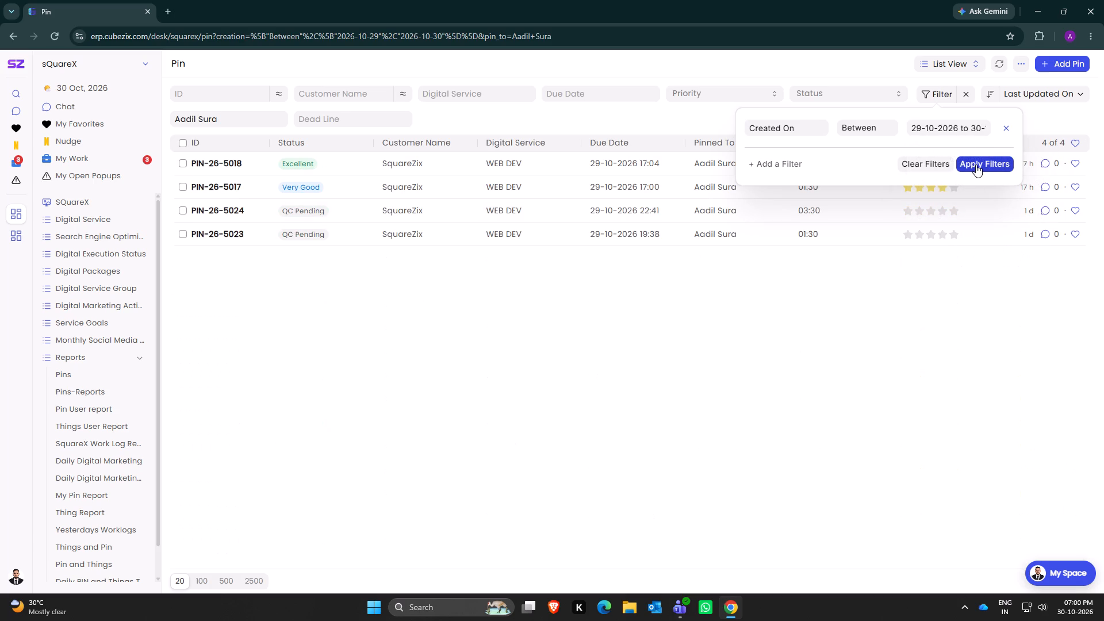
click(976, 164)
scroll(448, 389, up, 2)
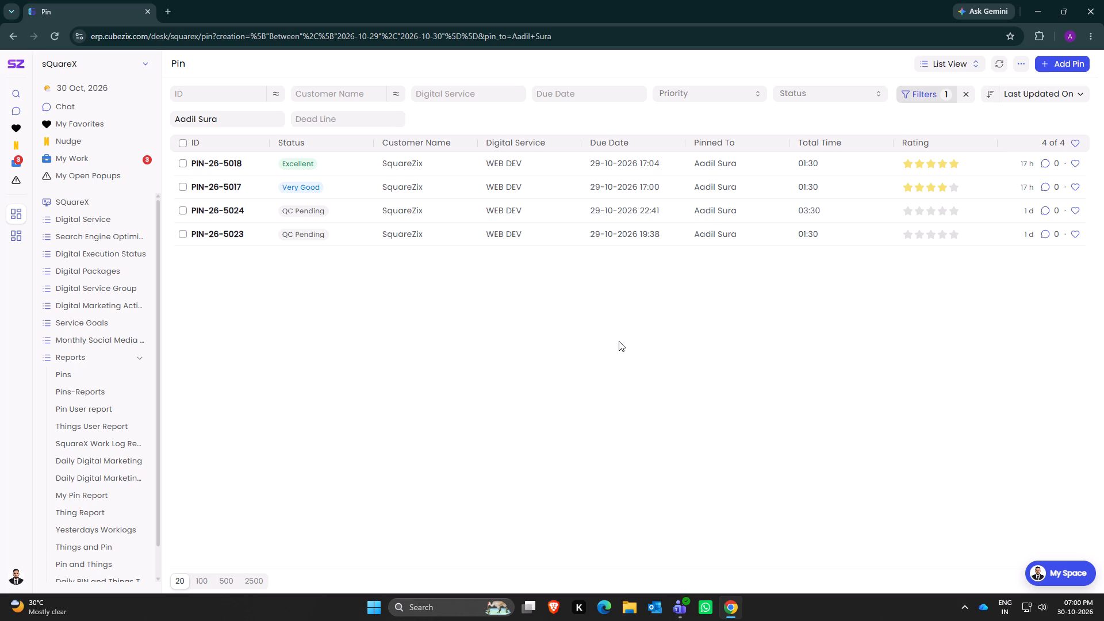
Clear all pin filters, filter Pinned To by the signed-in user with a blank status, and look through the pins.
click(967, 99)
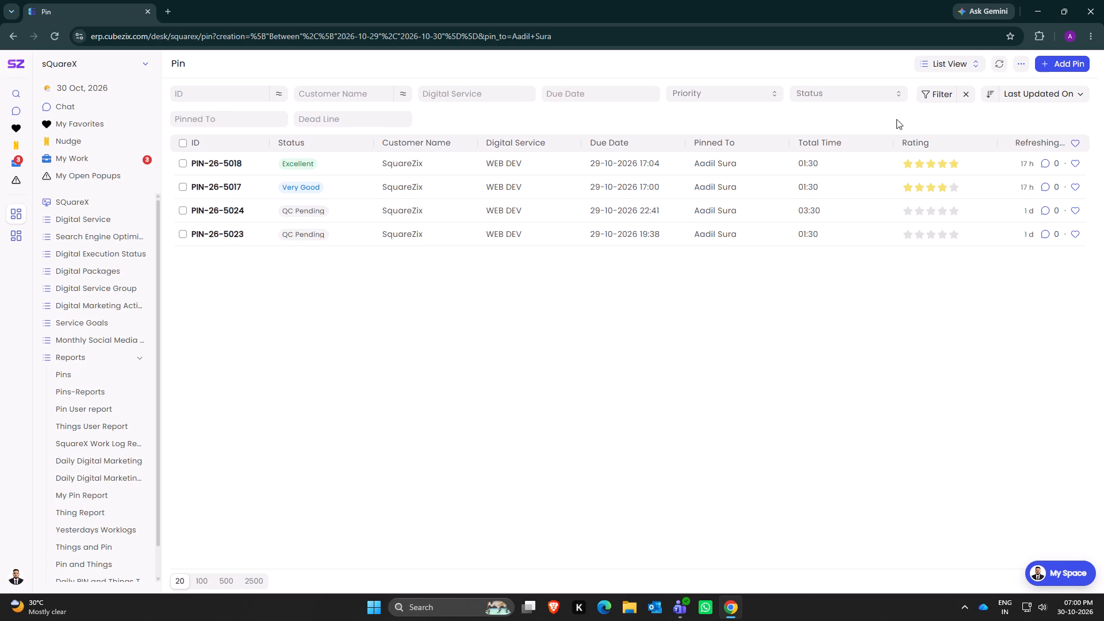
click(205, 118)
click(230, 148)
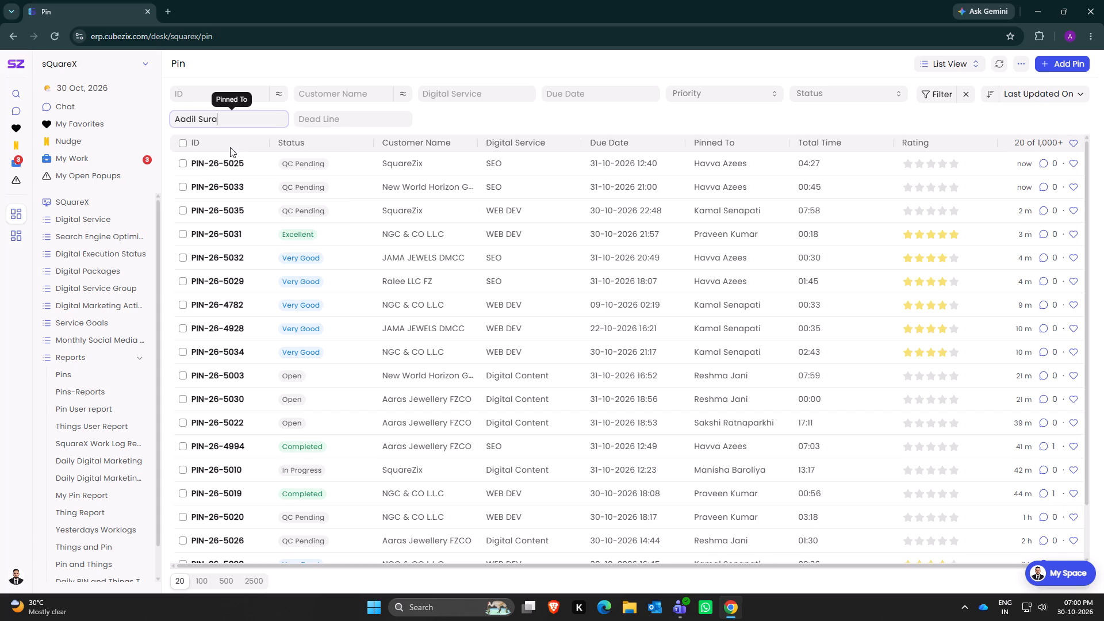
click(849, 92)
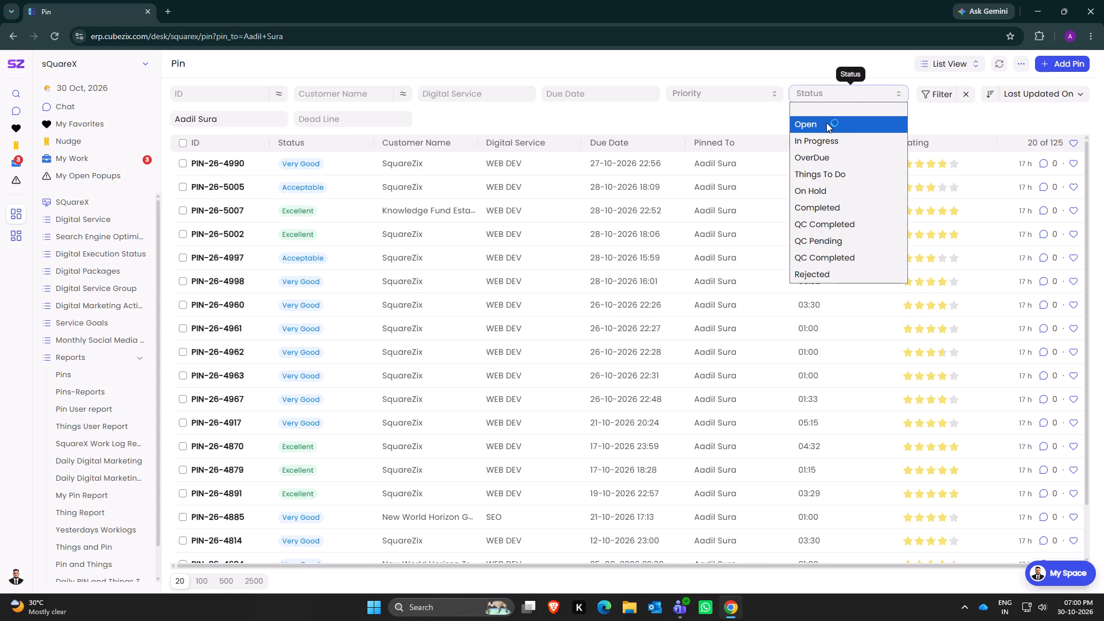
click(837, 108)
scroll(294, 170, down, 2)
scroll(304, 371, down, 4)
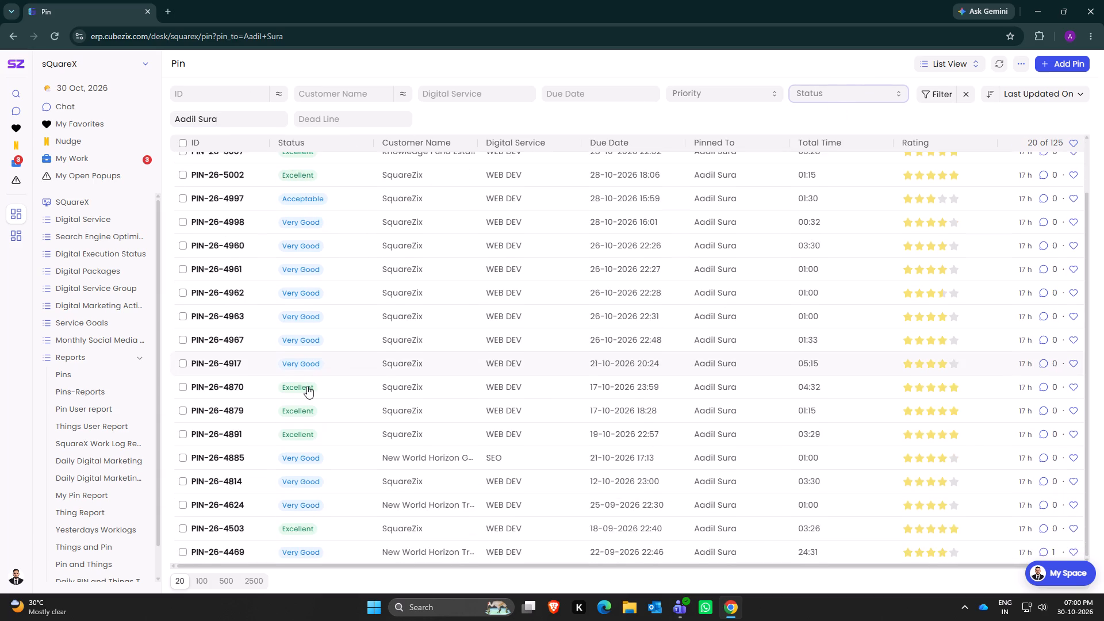
scroll(307, 386, up, 13)
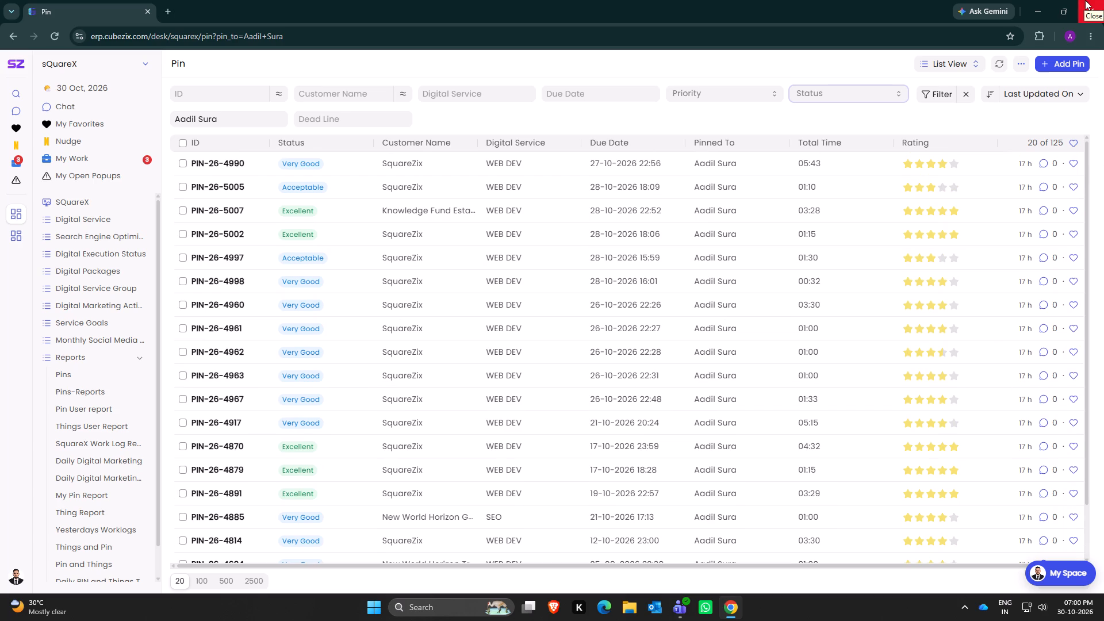
scroll(470, 343, up, 5)
scroll(470, 343, down, 7)
scroll(470, 343, up, 8)
Close the browser window with the ERP pin list.
click(1094, 3)
click(848, 124)
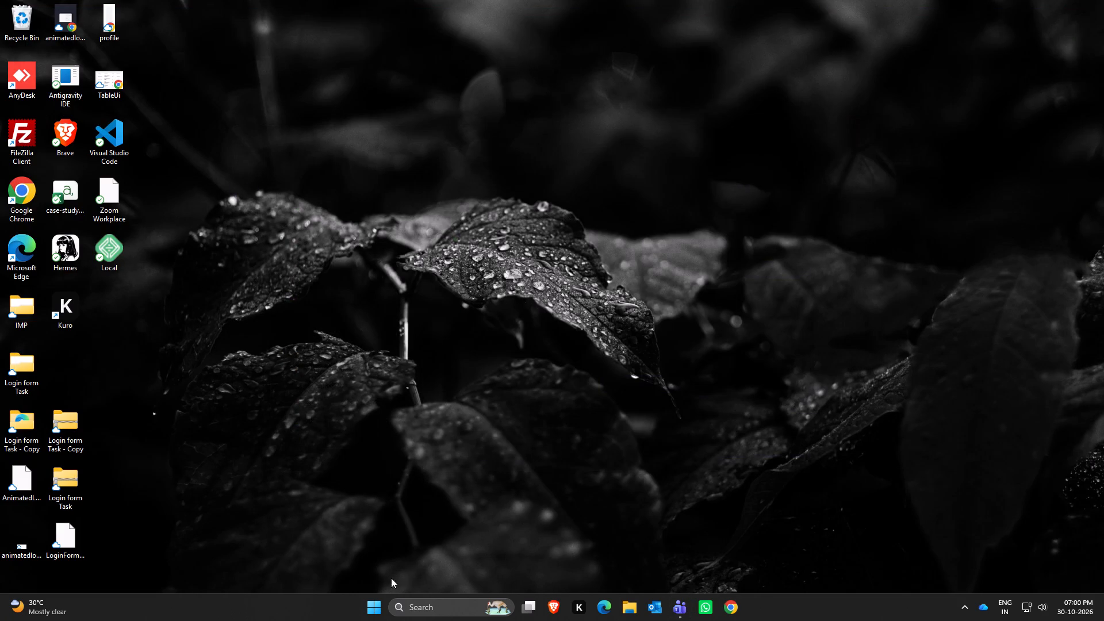
Open the computer's power options to shut it down.
click(360, 612)
click(367, 609)
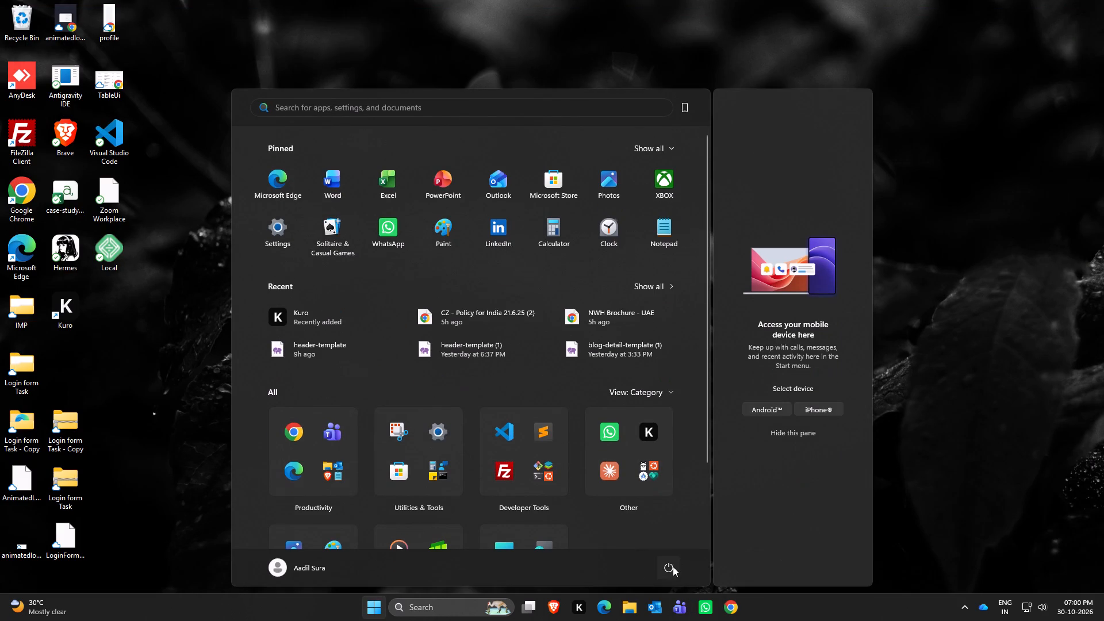
click(673, 566)
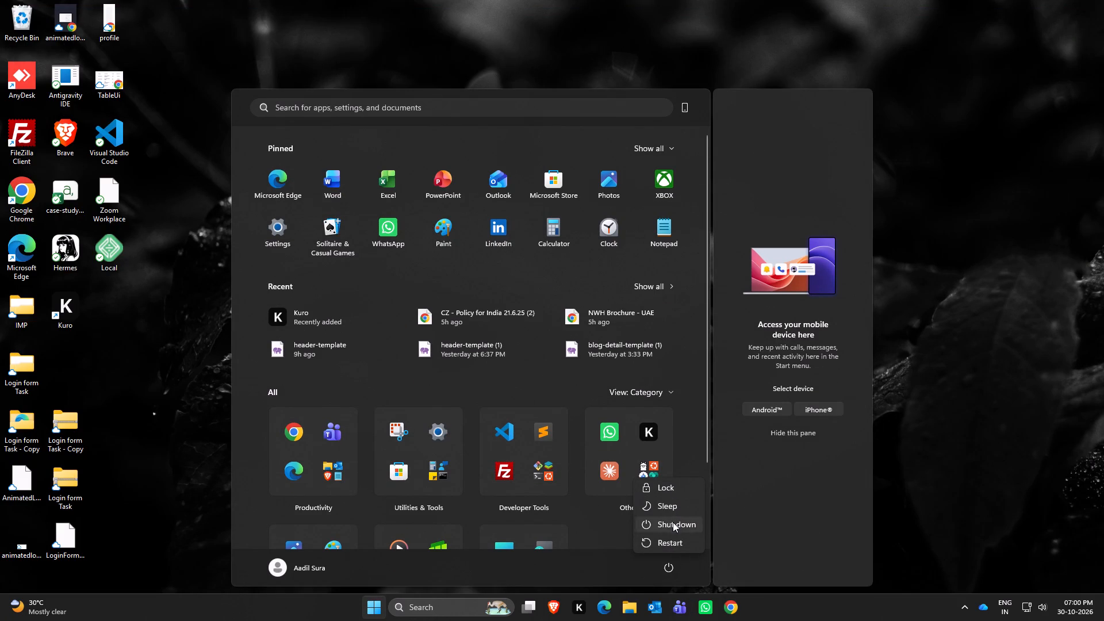